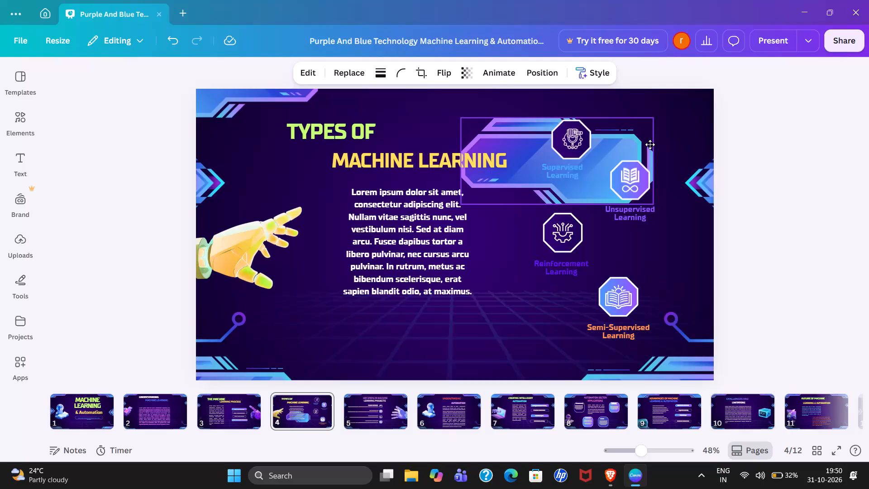
# Move the blue tech frame off the slide 4 content into the slide's top-right corner, leaving only its lower-left edge on the page.
pyautogui.moveTo(605, 121); pyautogui.dragTo(683, 86)
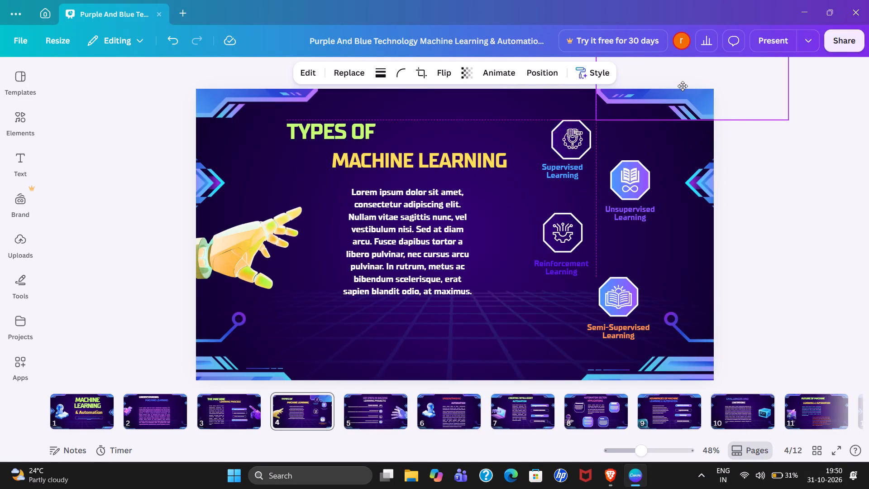
pyautogui.moveTo(683, 86); pyautogui.dragTo(680, 84)
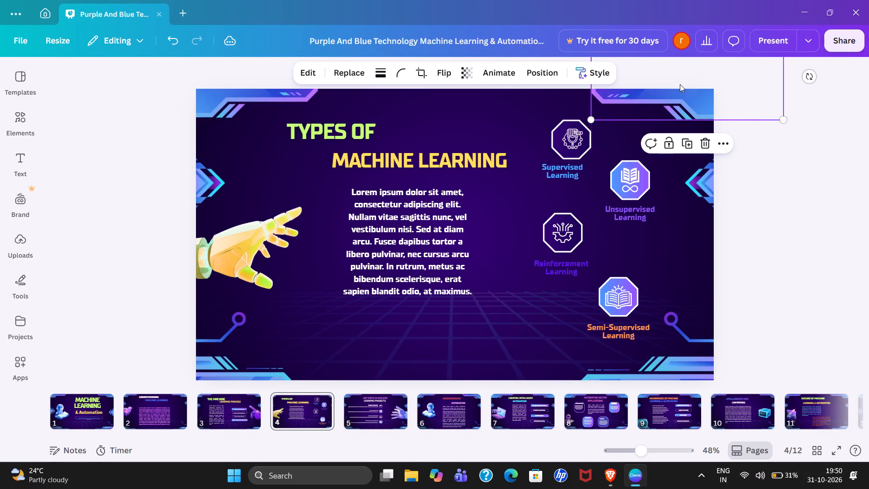
pyautogui.click(447, 328)
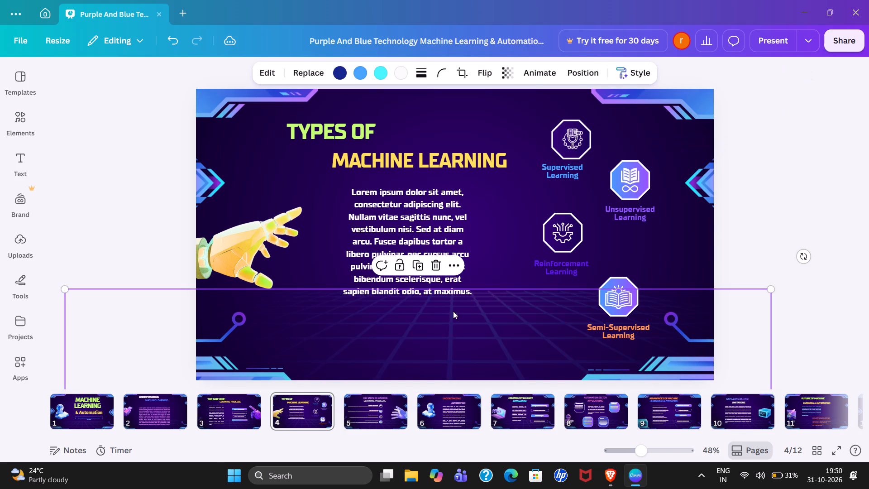
# Move the Lorem ipsum paragraph down, leaving a clear gap below the Machine Learning heading and keeping it between the hand and the icons.
pyautogui.moveTo(434, 207); pyautogui.dragTo(447, 222)
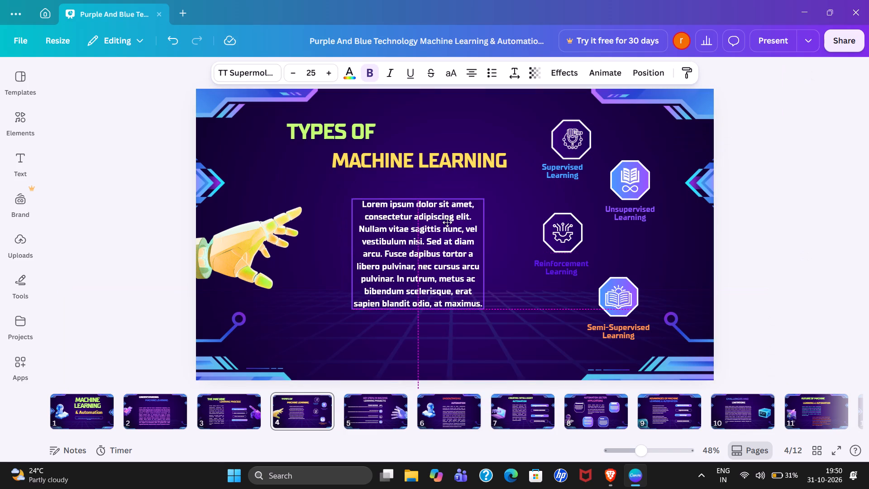
pyautogui.moveTo(447, 222); pyautogui.dragTo(447, 225)
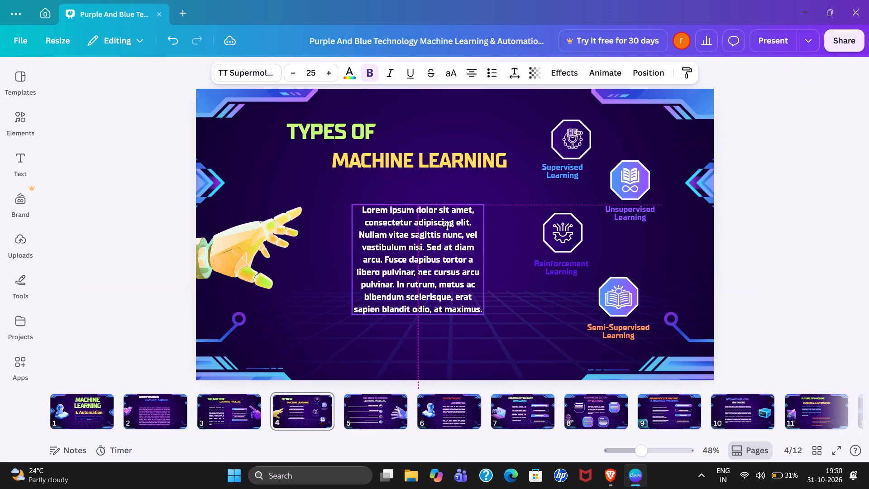
pyautogui.moveTo(447, 225); pyautogui.dragTo(448, 234)
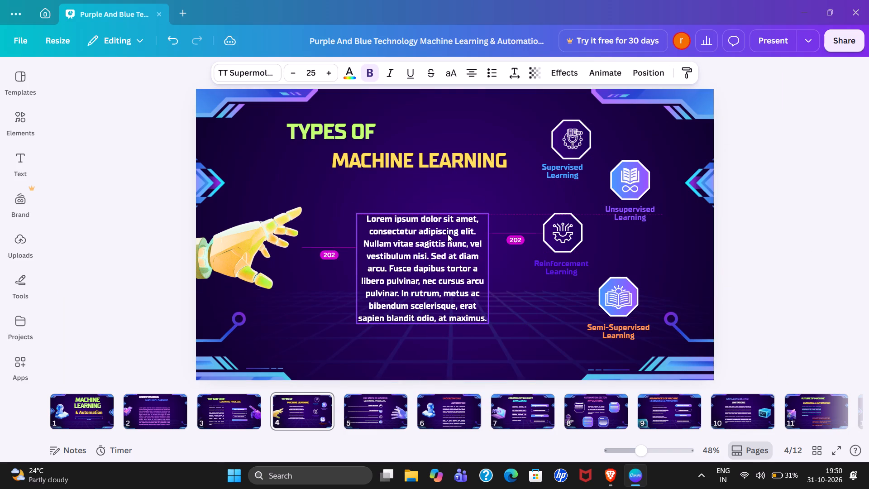
pyautogui.moveTo(465, 148); pyautogui.dragTo(463, 156)
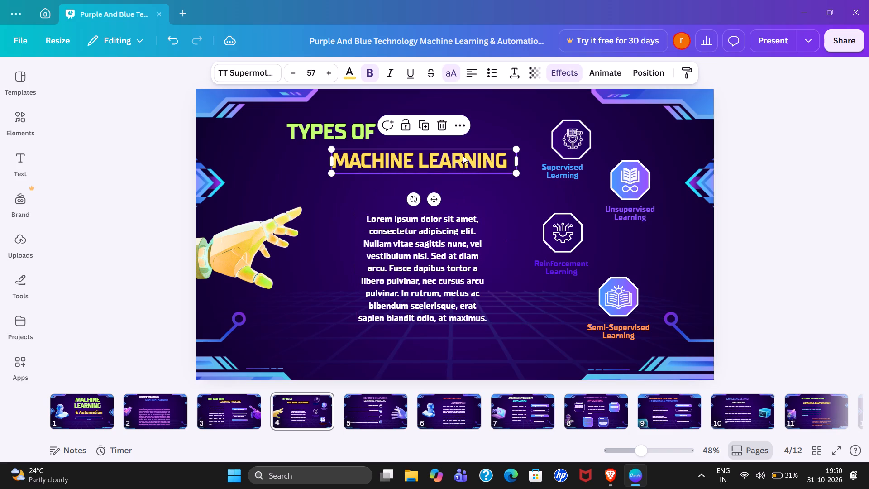
pyautogui.moveTo(423, 244); pyautogui.dragTo(410, 244)
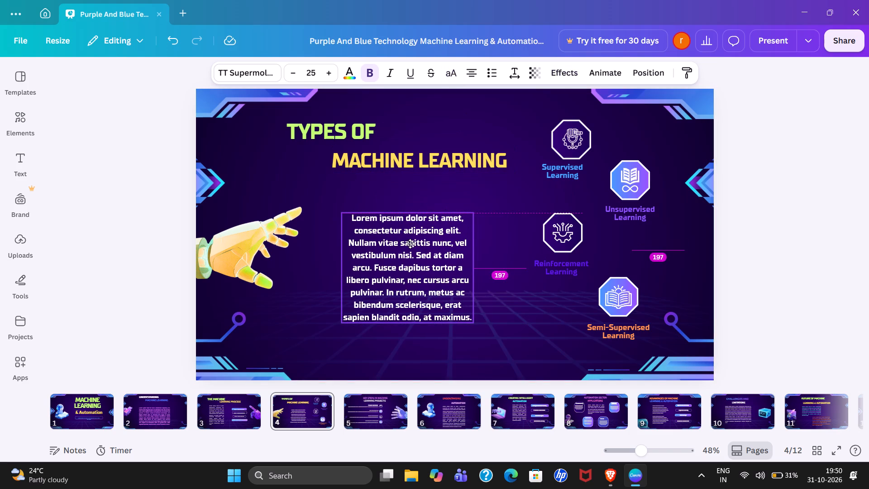
pyautogui.moveTo(410, 244); pyautogui.dragTo(410, 241)
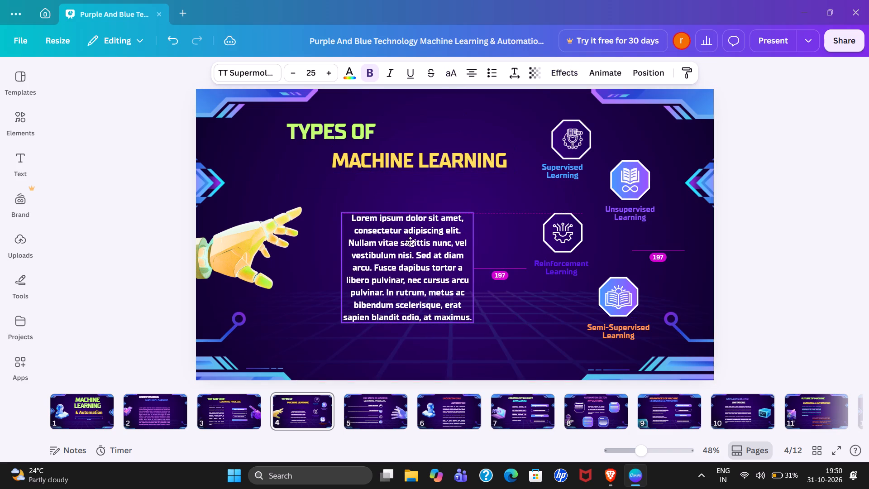
pyautogui.moveTo(410, 241); pyautogui.dragTo(410, 240)
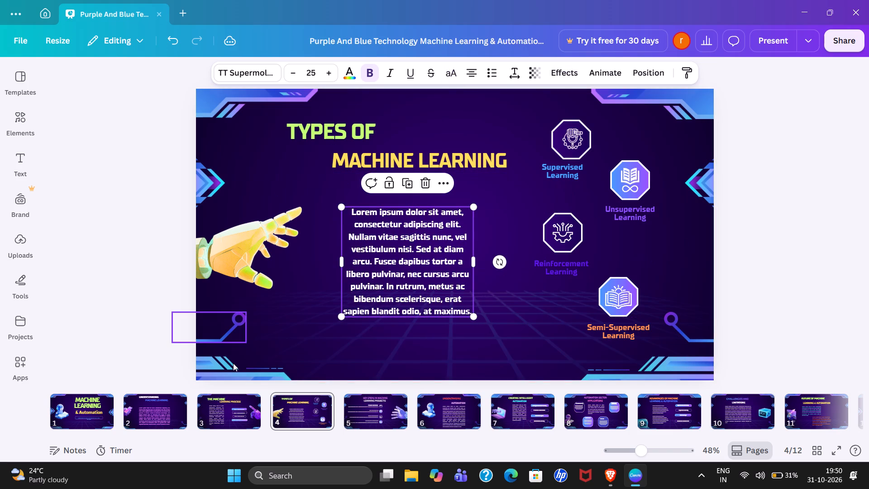
pyautogui.click(233, 364)
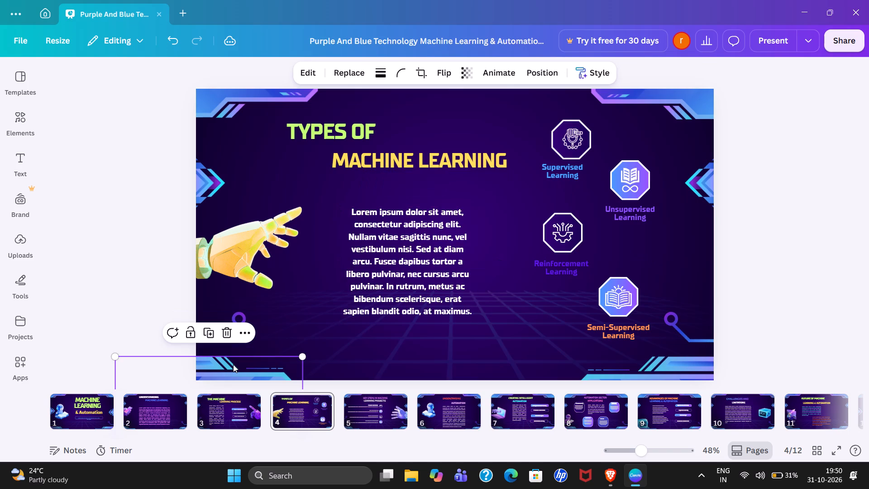
# On slide 5, shrink the purple robot hand and move it slightly lower along the slide's right edge.
pyautogui.click(376, 419)
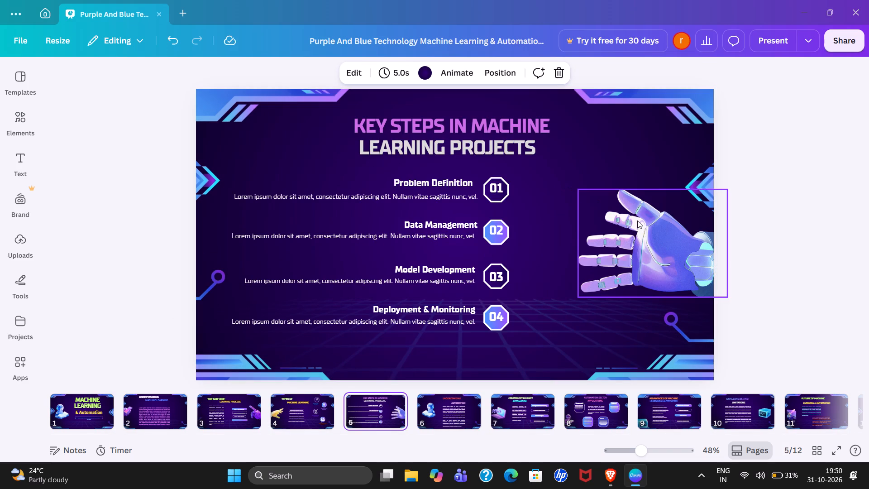
pyautogui.click(638, 221)
pyautogui.moveTo(578, 296); pyautogui.dragTo(609, 276)
pyautogui.click(645, 224)
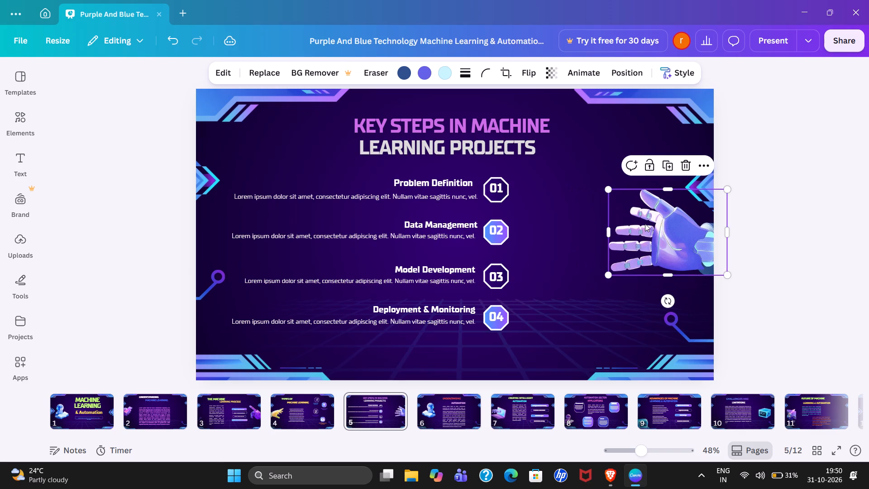
pyautogui.moveTo(645, 238); pyautogui.dragTo(638, 252)
pyautogui.moveTo(638, 252); pyautogui.dragTo(643, 260)
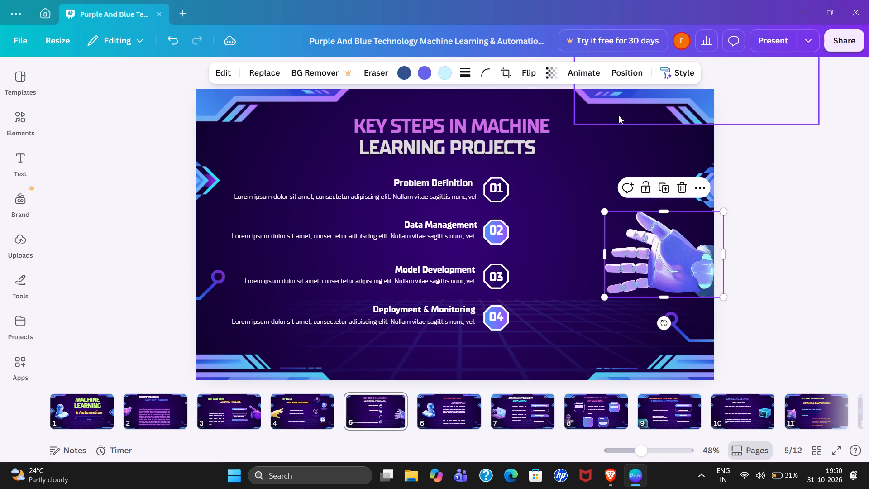
# Shrink the tech frame in slide 5's top-right corner to about 720 wide and tuck it back into that corner.
pyautogui.click(623, 110)
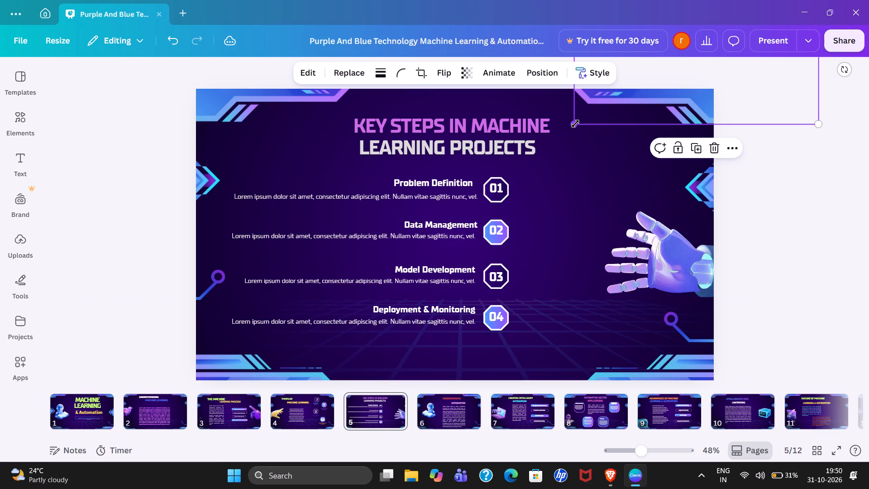
pyautogui.moveTo(575, 124); pyautogui.dragTo(587, 122)
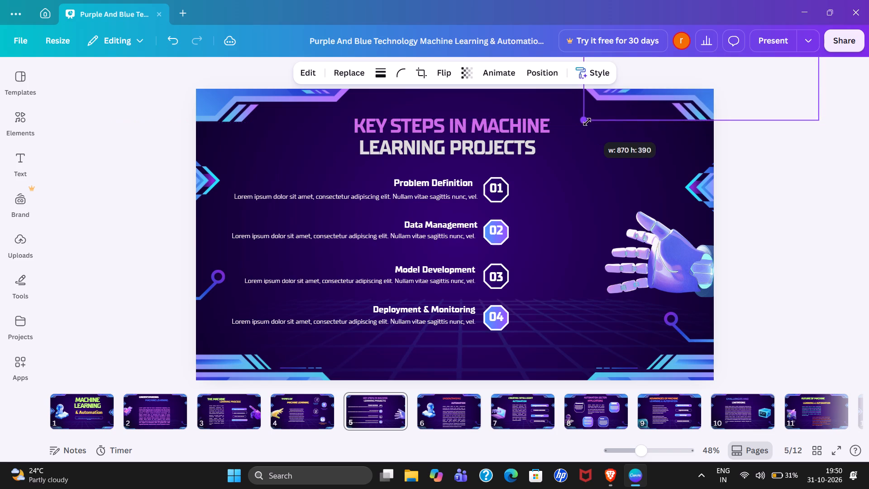
pyautogui.moveTo(587, 122); pyautogui.dragTo(596, 125)
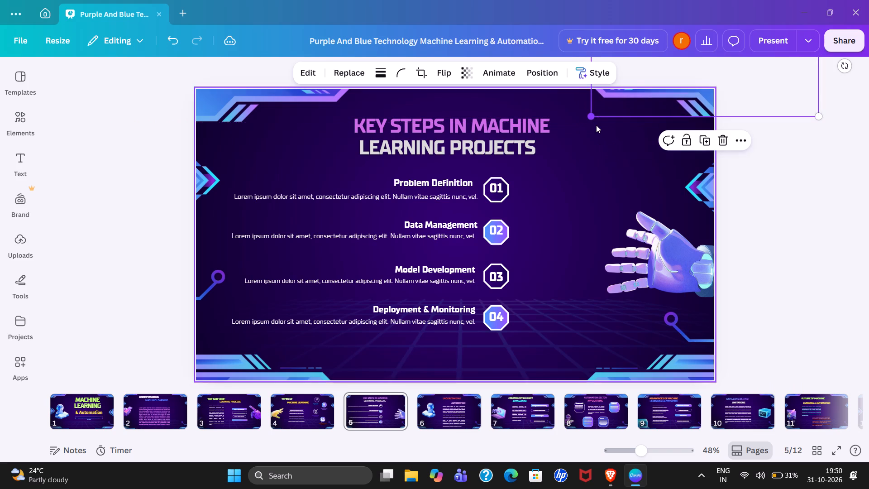
pyautogui.moveTo(621, 106); pyautogui.dragTo(600, 146)
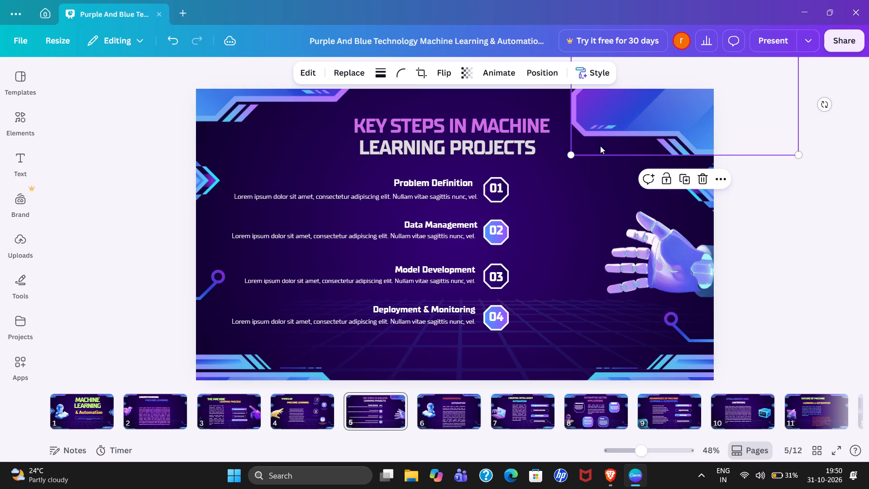
pyautogui.moveTo(573, 154); pyautogui.dragTo(583, 149)
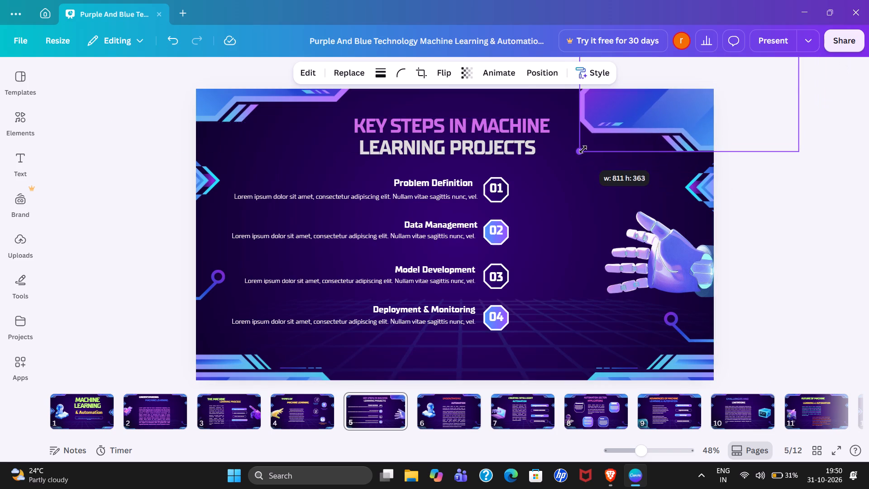
pyautogui.moveTo(583, 149); pyautogui.dragTo(597, 142)
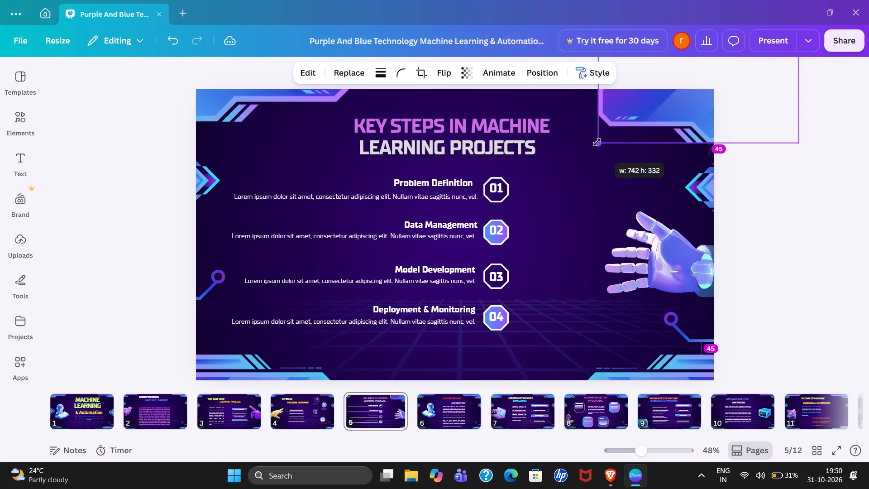
pyautogui.moveTo(597, 142); pyautogui.dragTo(608, 137)
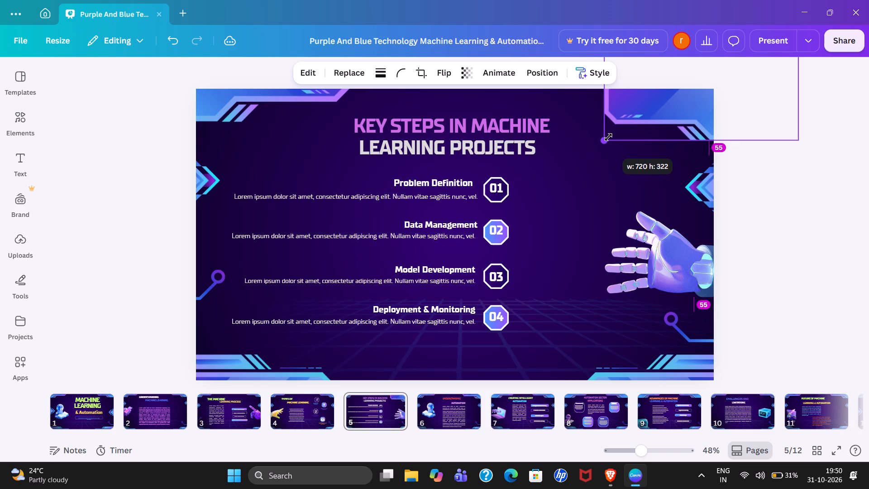
pyautogui.moveTo(608, 137); pyautogui.dragTo(611, 136)
pyautogui.moveTo(631, 125); pyautogui.dragTo(626, 109)
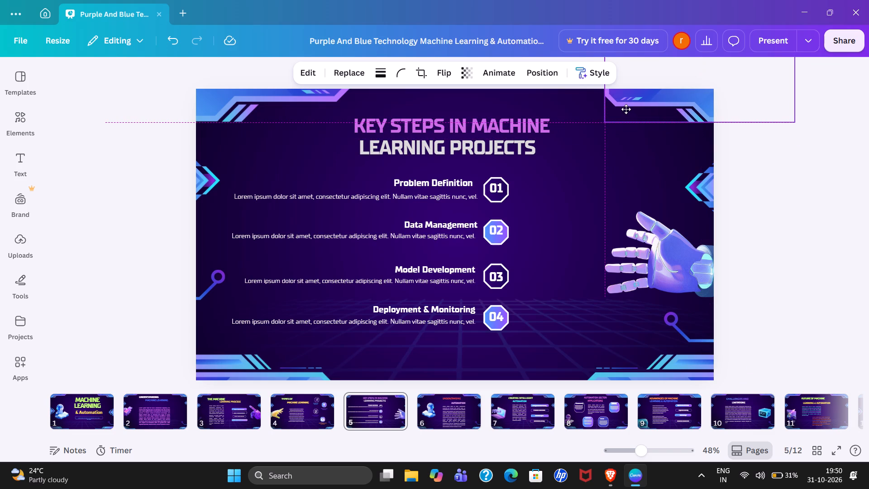
pyautogui.moveTo(626, 109); pyautogui.dragTo(620, 105)
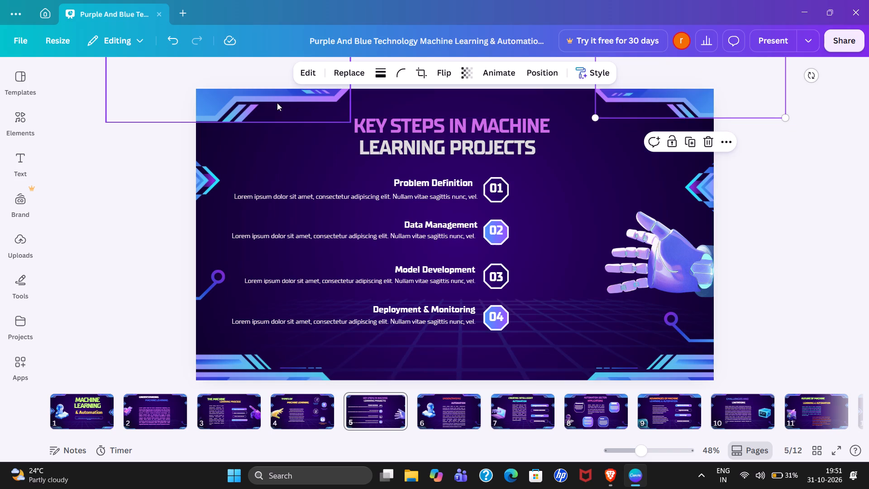
# Shrink the tech frame in slide 5's top-left corner to match the top-right one and tuck it back into its corner.
pyautogui.moveTo(267, 101); pyautogui.dragTo(277, 136)
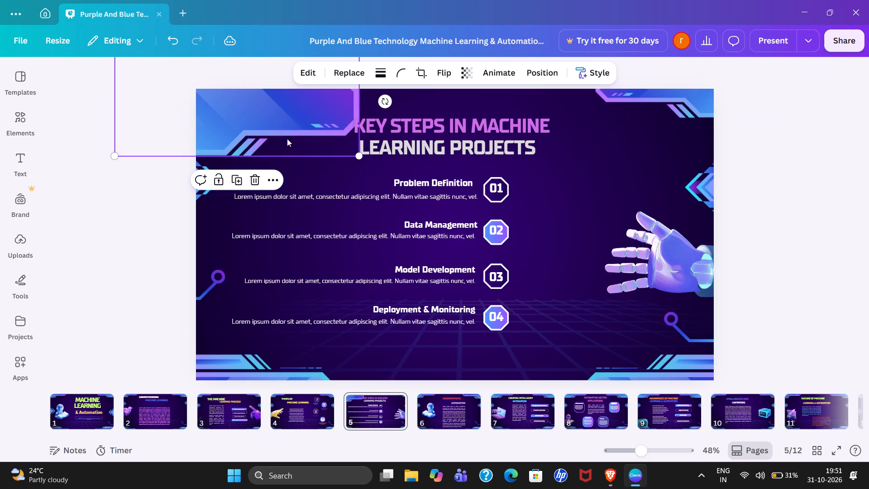
pyautogui.moveTo(361, 156); pyautogui.dragTo(331, 145)
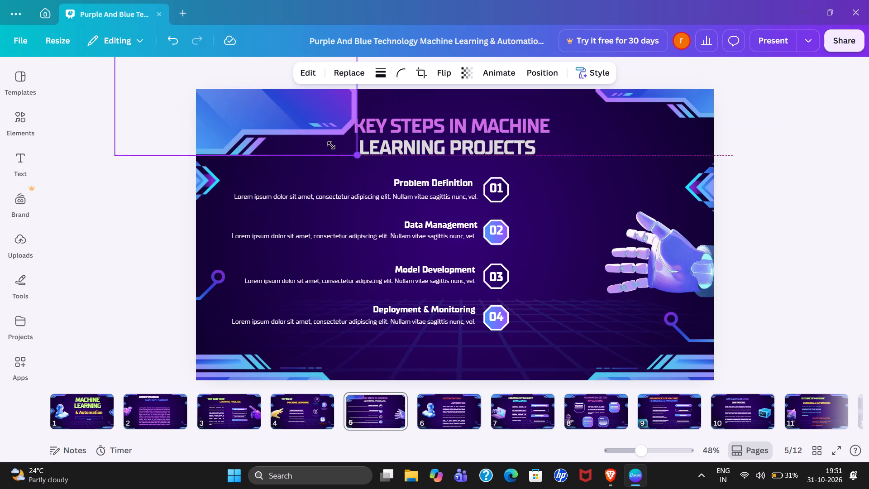
pyautogui.moveTo(331, 145); pyautogui.dragTo(328, 139)
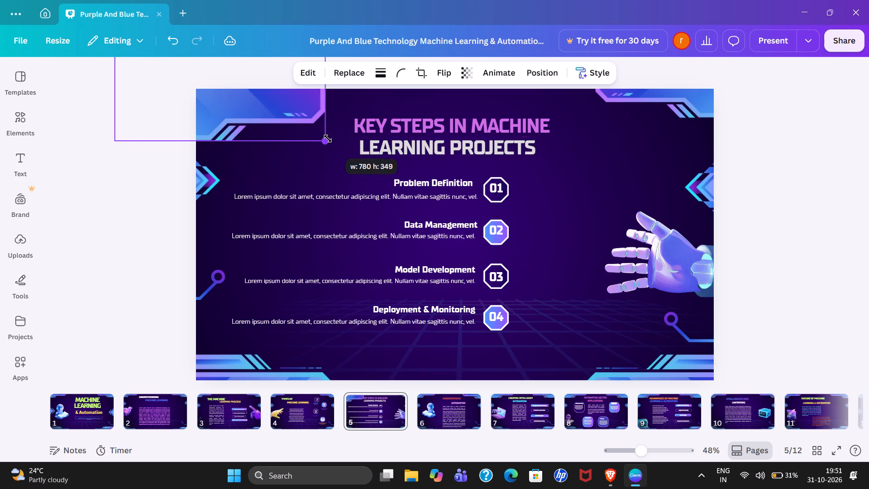
pyautogui.moveTo(328, 139); pyautogui.dragTo(312, 134)
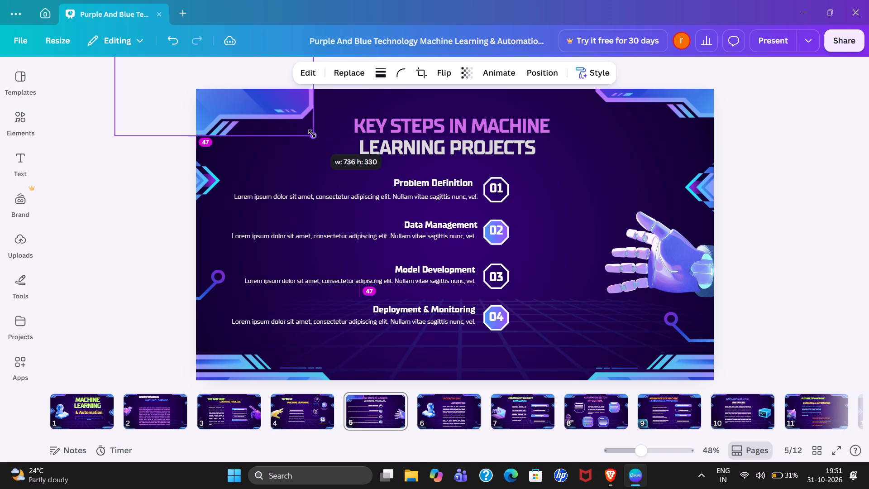
pyautogui.moveTo(312, 134); pyautogui.dragTo(308, 131)
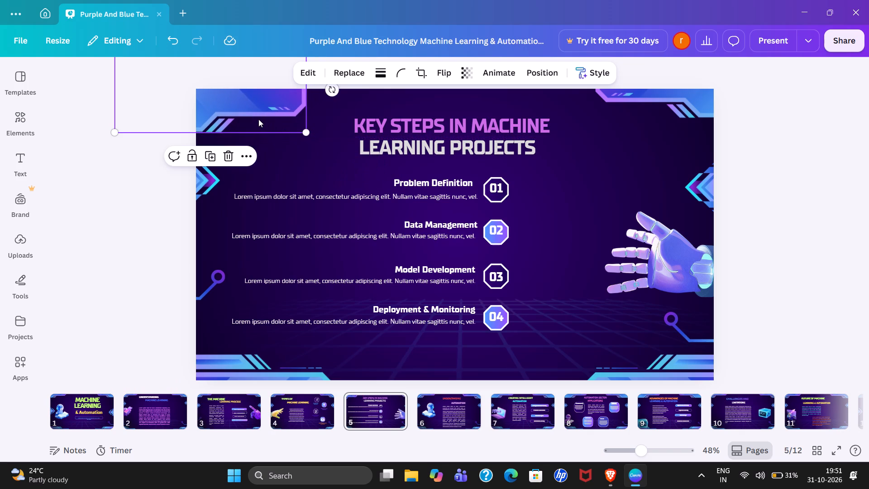
pyautogui.moveTo(258, 119); pyautogui.dragTo(256, 105)
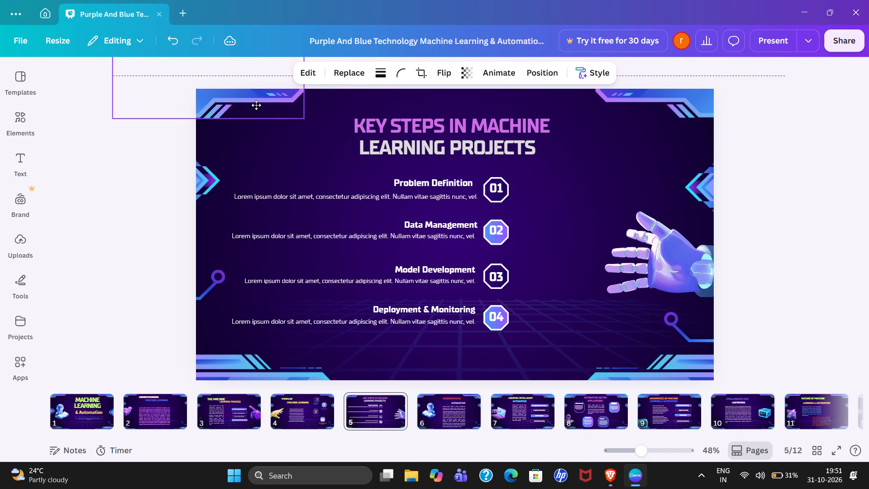
pyautogui.moveTo(256, 105); pyautogui.dragTo(258, 101)
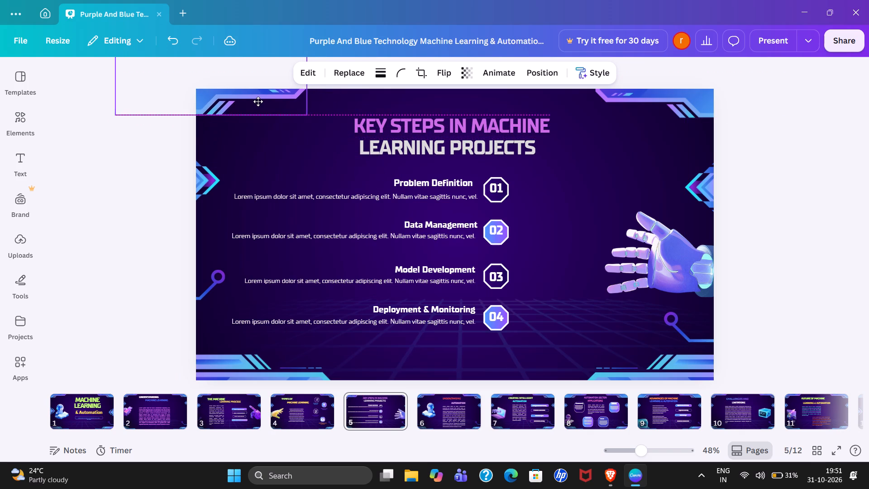
pyautogui.moveTo(258, 101); pyautogui.dragTo(261, 102)
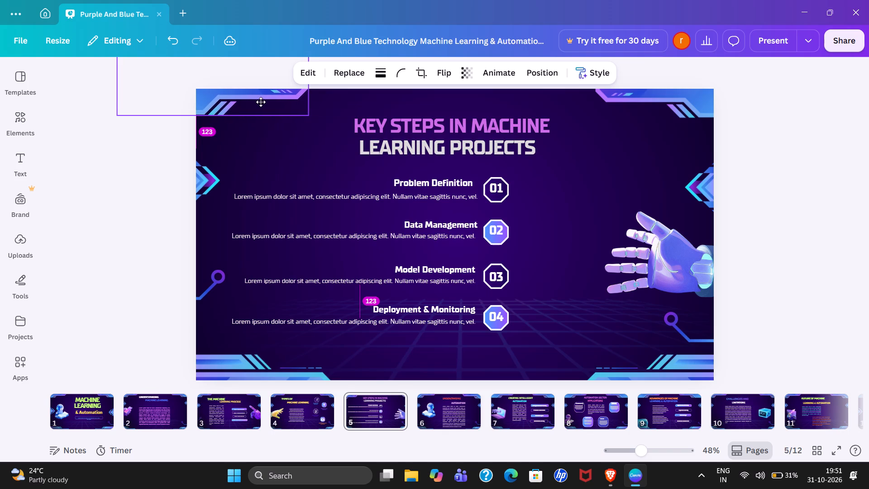
pyautogui.moveTo(261, 102); pyautogui.dragTo(263, 103)
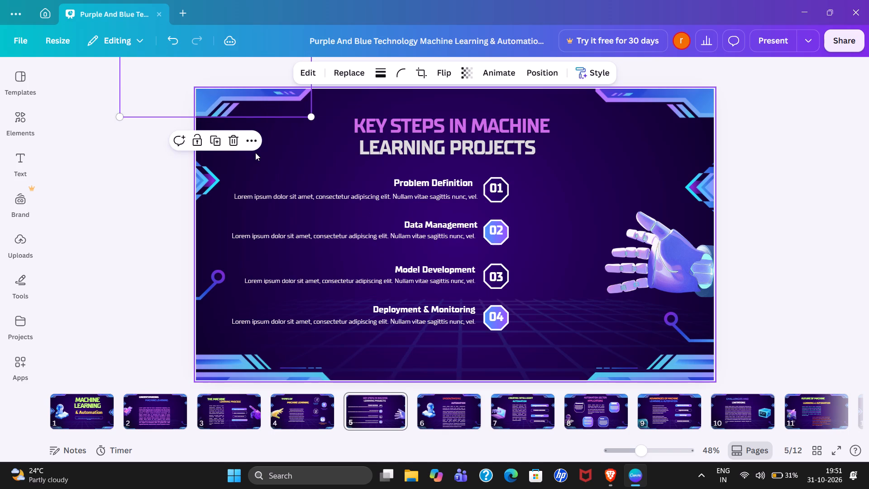
pyautogui.click(300, 144)
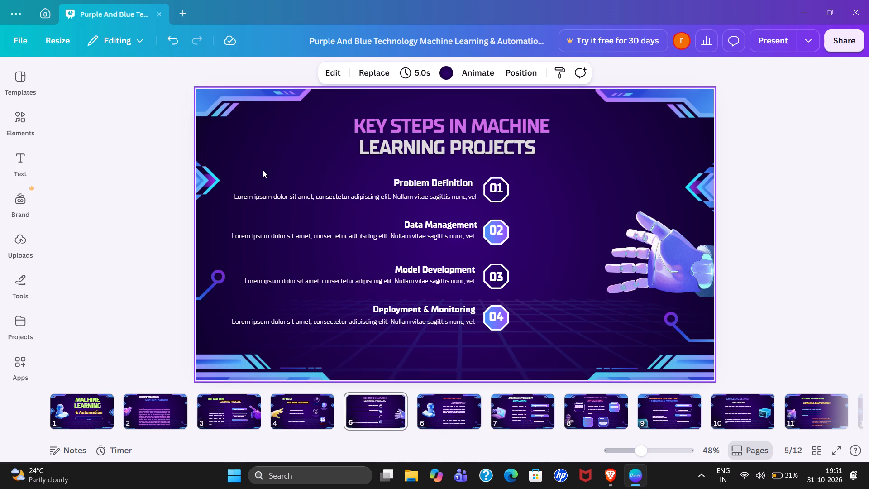
# Pull the tech frame in slide 5's bottom-left corner up into view and shrink it to about 696 wide.
pyautogui.moveTo(232, 363); pyautogui.dragTo(238, 301)
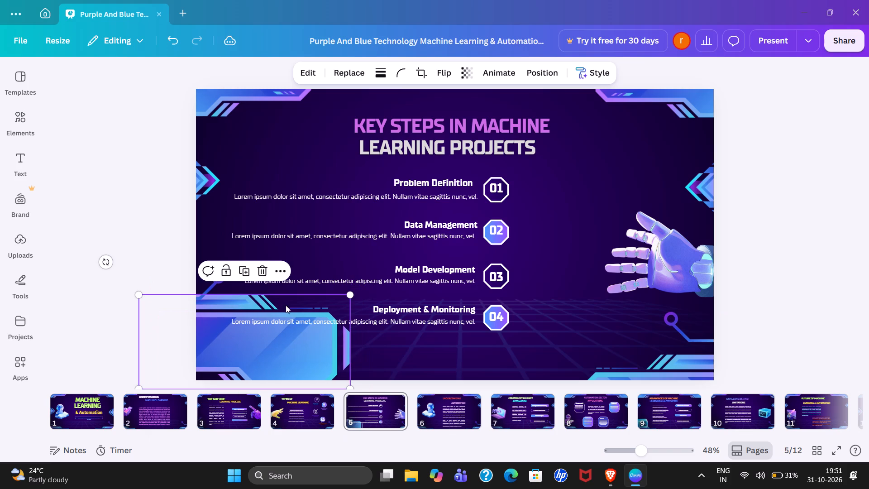
pyautogui.moveTo(351, 295); pyautogui.dragTo(327, 307)
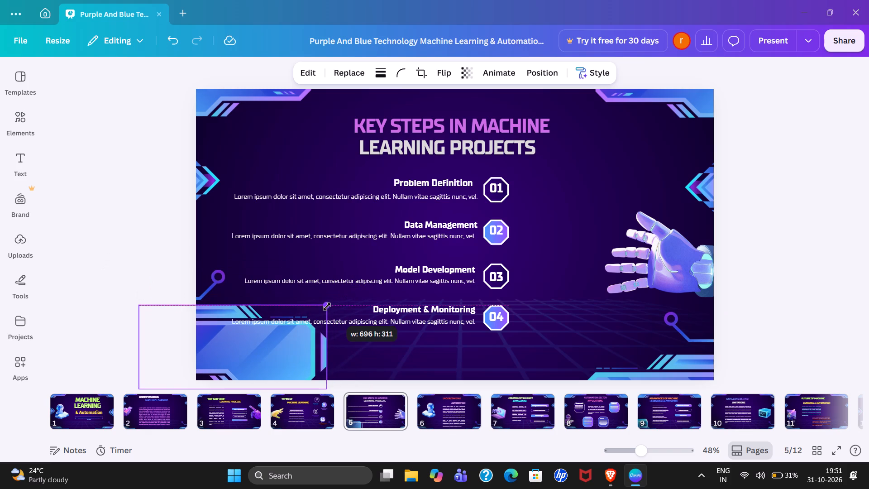
pyautogui.moveTo(327, 307); pyautogui.dragTo(320, 312)
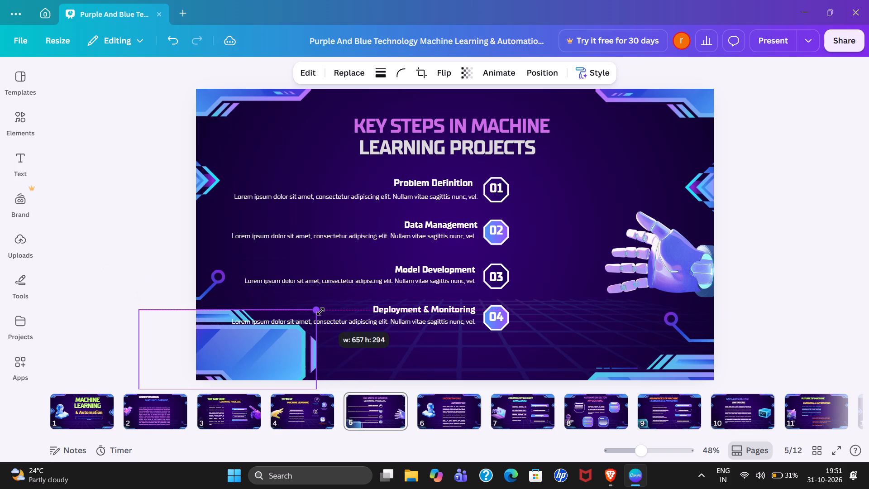
pyautogui.moveTo(320, 312); pyautogui.dragTo(329, 309)
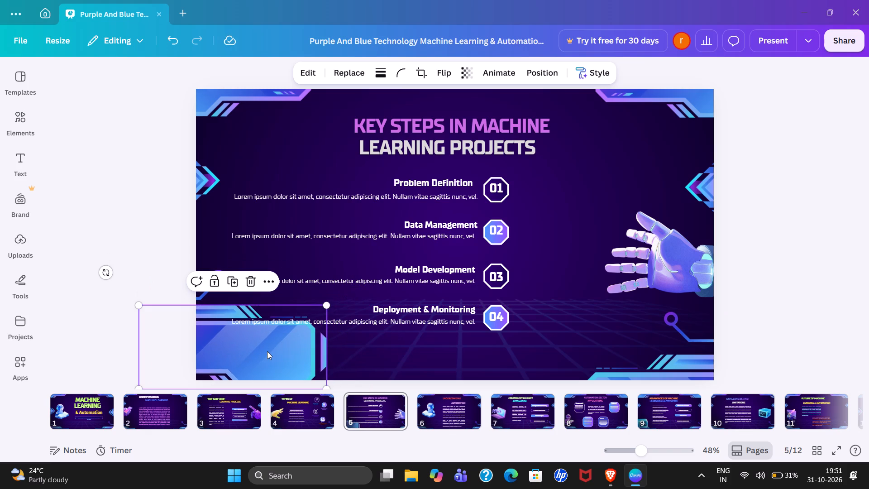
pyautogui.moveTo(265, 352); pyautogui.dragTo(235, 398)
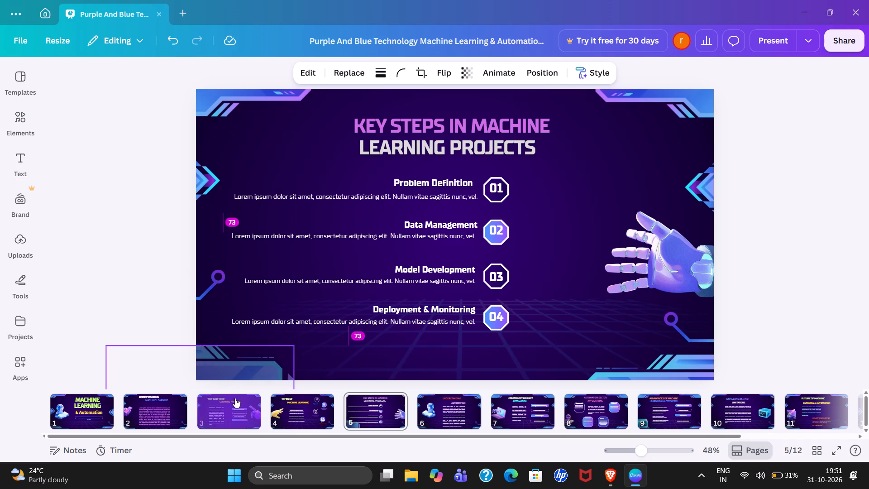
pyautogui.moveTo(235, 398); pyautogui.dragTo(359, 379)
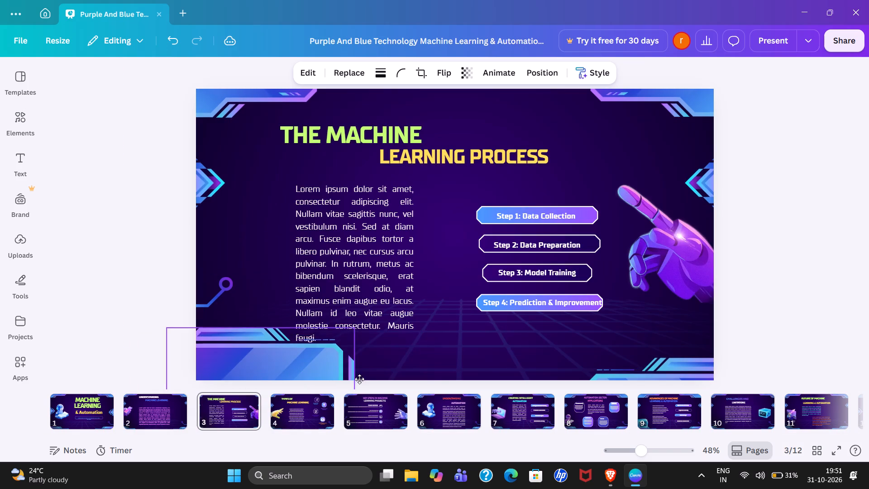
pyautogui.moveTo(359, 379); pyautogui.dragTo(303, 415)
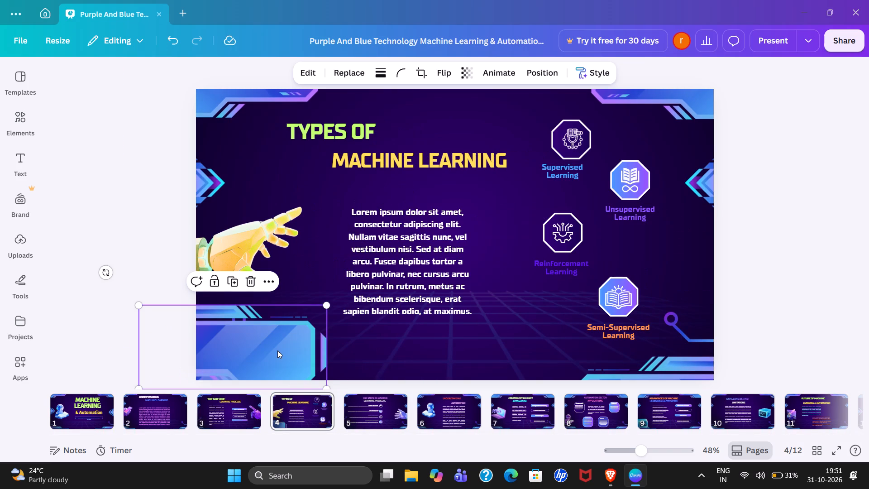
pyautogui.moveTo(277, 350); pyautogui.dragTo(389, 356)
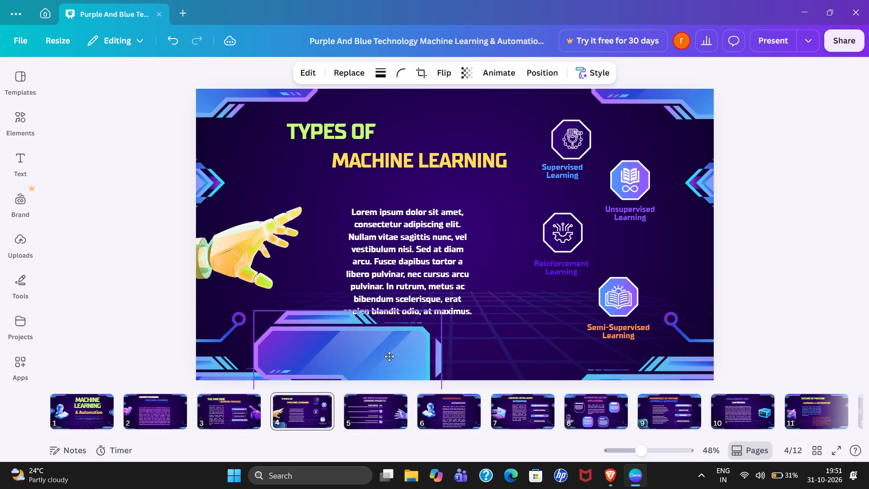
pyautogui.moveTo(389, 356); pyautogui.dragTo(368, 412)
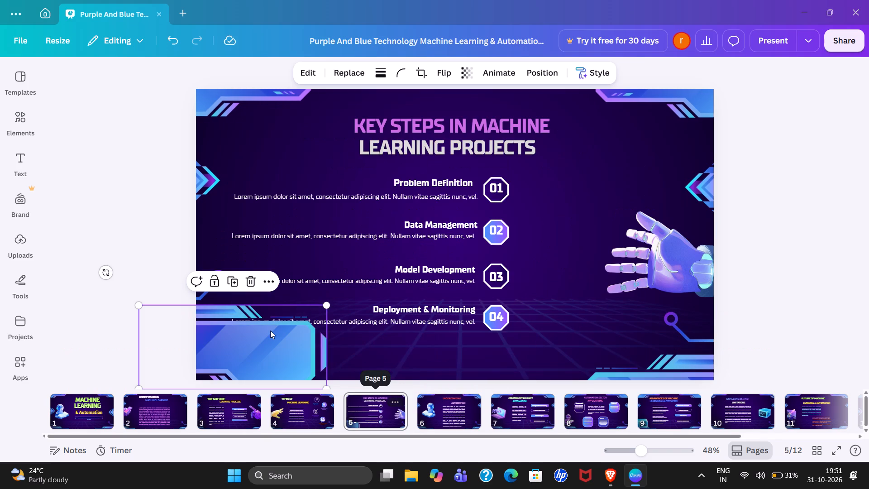
# Tuck the shrunken tech frame back into slide 5's bottom-left corner, level with the bottom-right frame.
pyautogui.moveTo(268, 332); pyautogui.dragTo(222, 363)
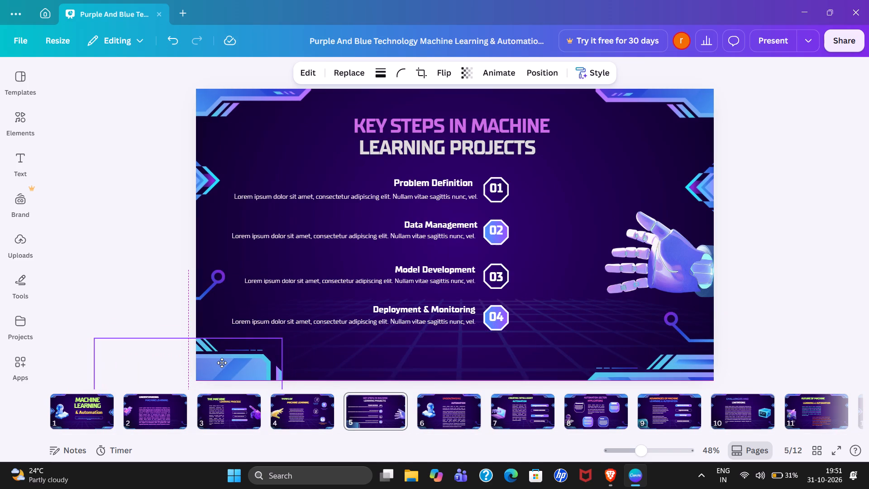
pyautogui.moveTo(264, 353); pyautogui.dragTo(275, 367)
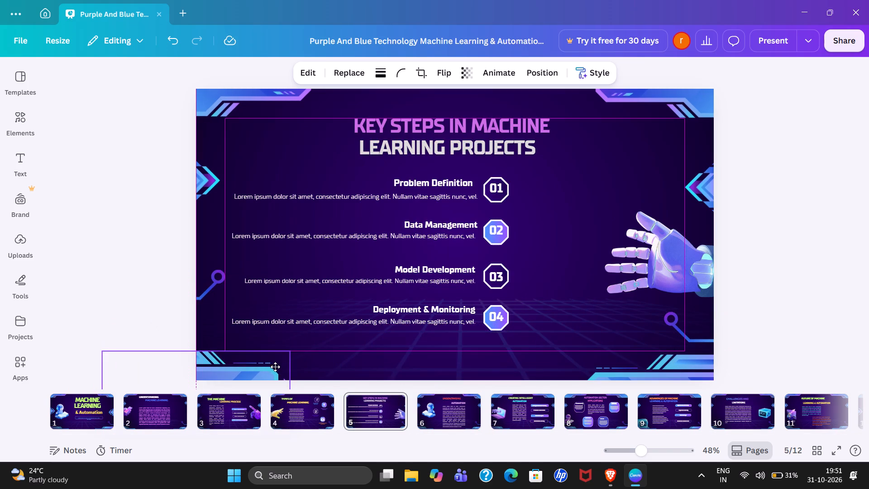
pyautogui.moveTo(275, 367); pyautogui.dragTo(286, 371)
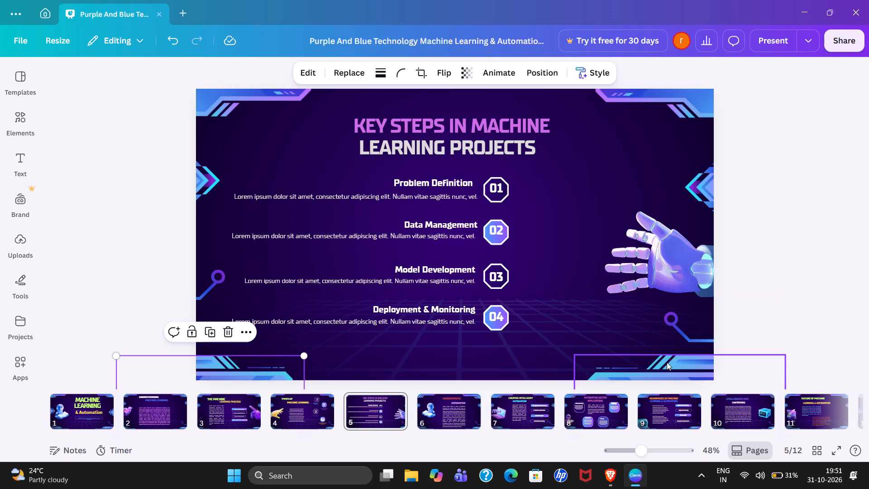
# Nudge slide 5's bottom-right tech frame slightly outward, aligning its top edge with the bottom-left frame.
pyautogui.moveTo(668, 366); pyautogui.dragTo(673, 368)
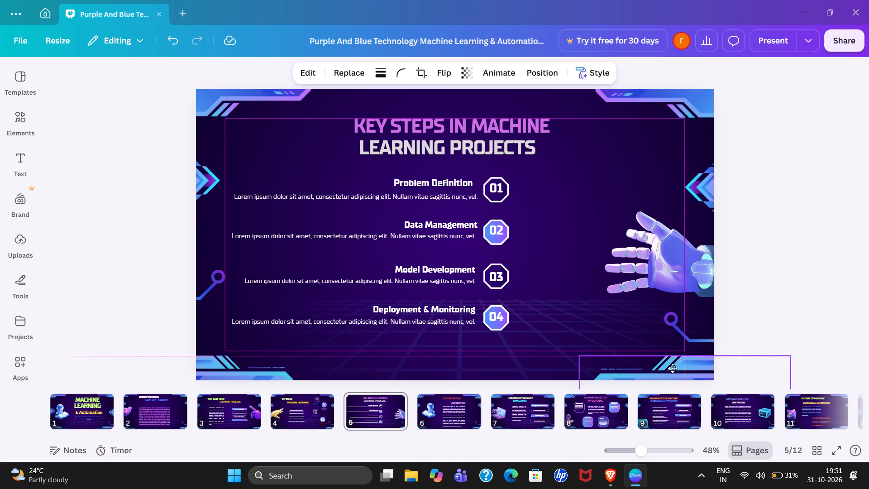
pyautogui.moveTo(673, 368); pyautogui.dragTo(675, 366)
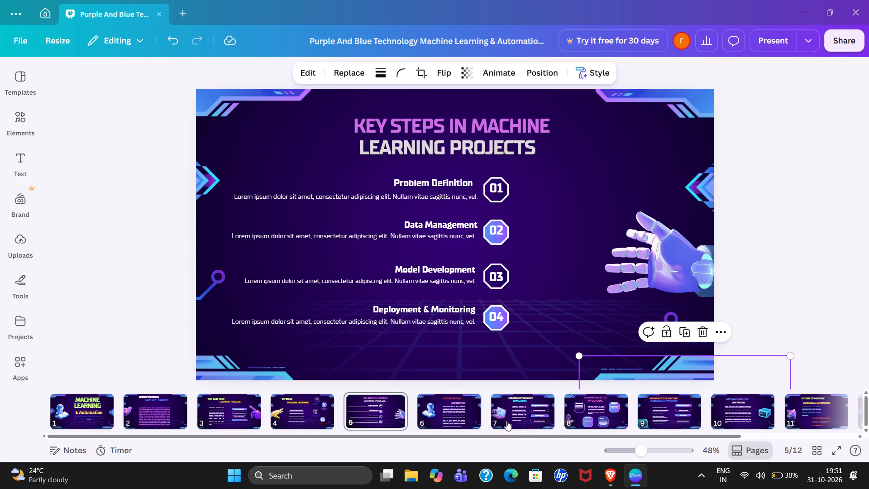
# On slide 6, shrink the blue reading robot slightly and move it a little lower and closer to the text.
pyautogui.click(456, 411)
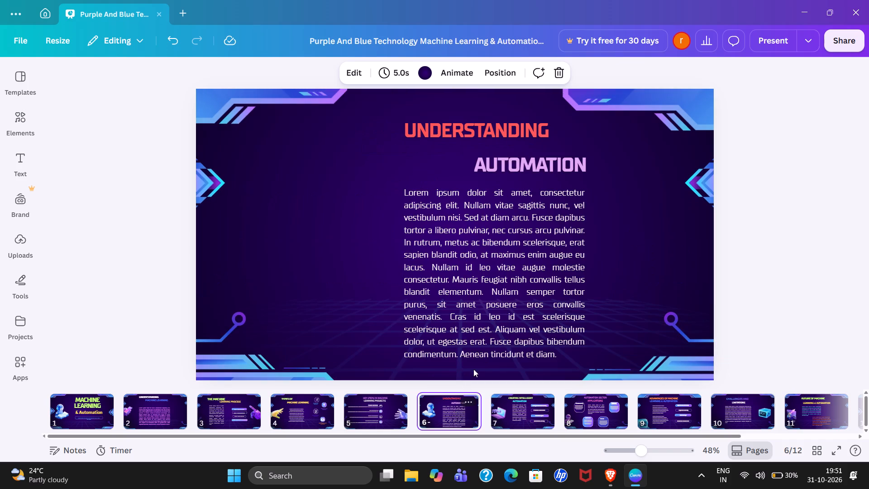
pyautogui.click(303, 244)
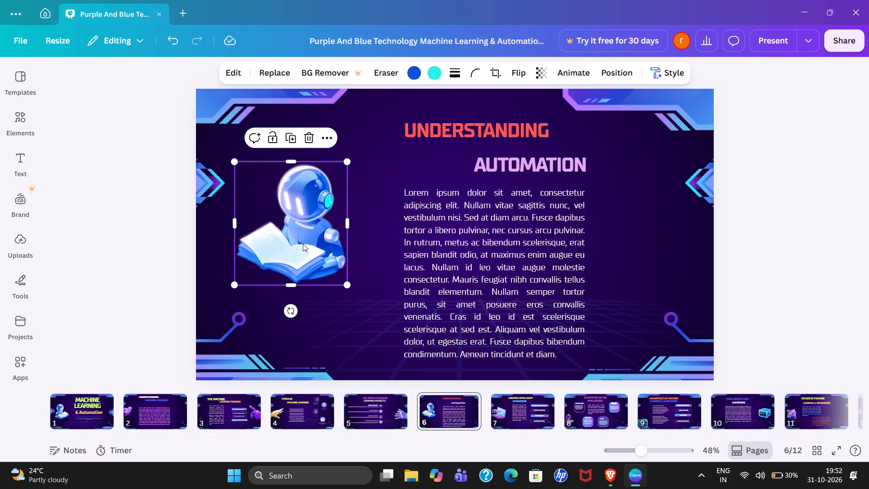
pyautogui.moveTo(351, 286); pyautogui.dragTo(336, 278)
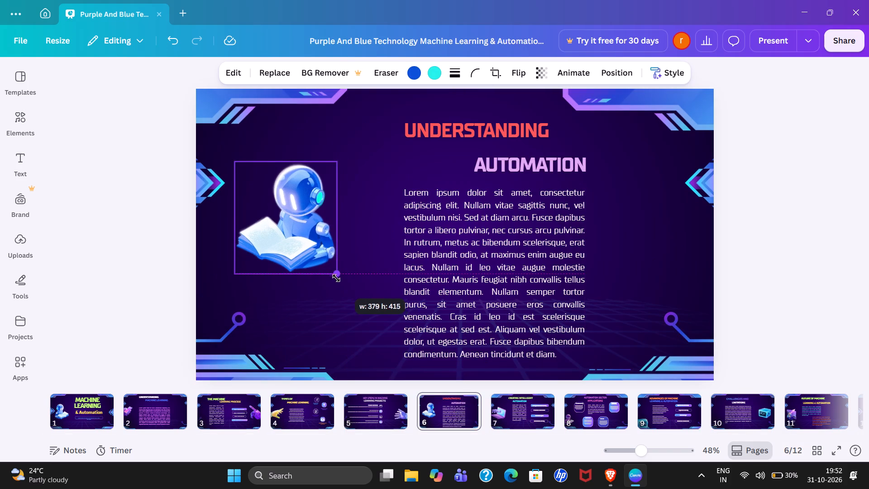
pyautogui.moveTo(336, 278); pyautogui.dragTo(331, 274)
pyautogui.moveTo(292, 219); pyautogui.dragTo(304, 230)
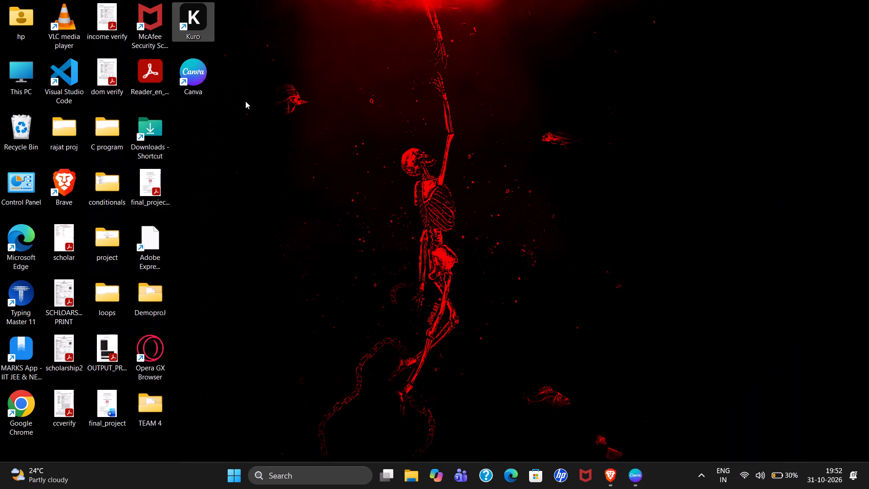
# Launch the Kuro app from the desktop.
pyautogui.doubleClick(198, 23)
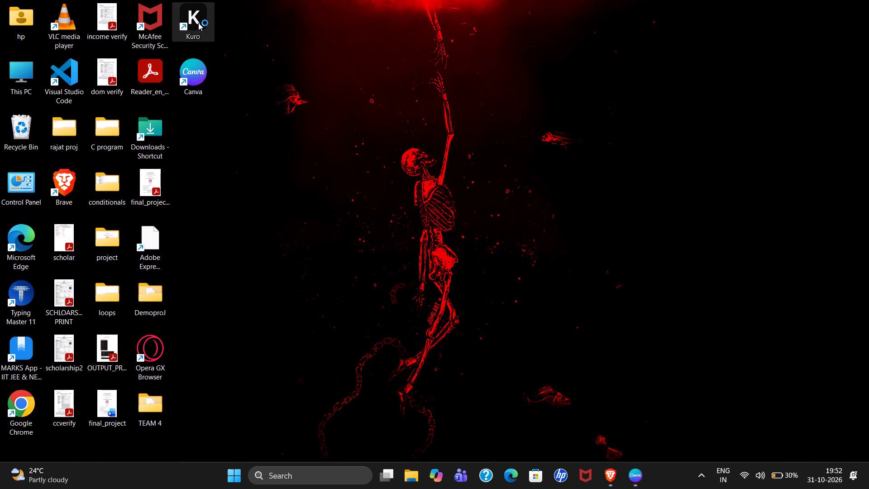
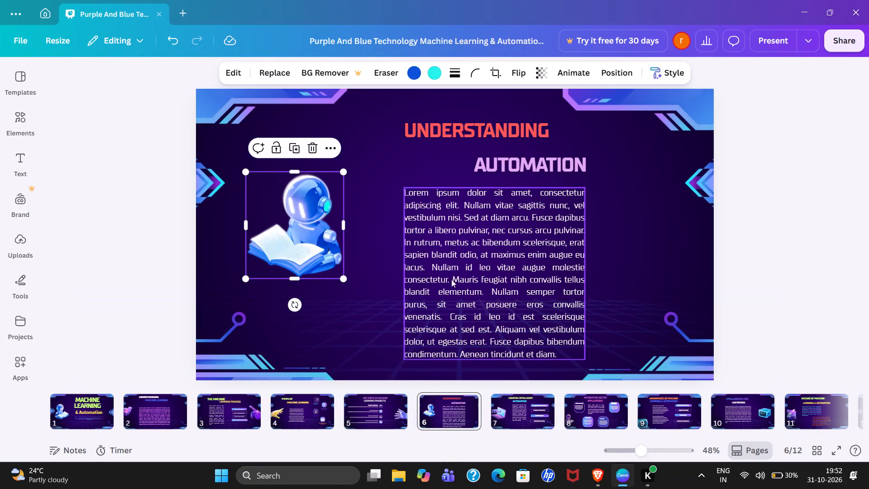
# Shrink the blue reading robot on slide 6 further and shift it slightly left, away from the body text.
pyautogui.click(318, 244)
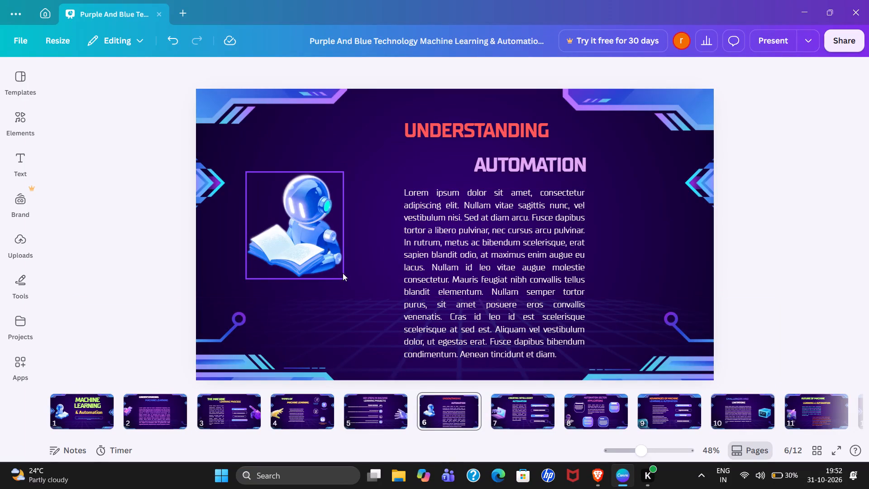
pyautogui.click(317, 235)
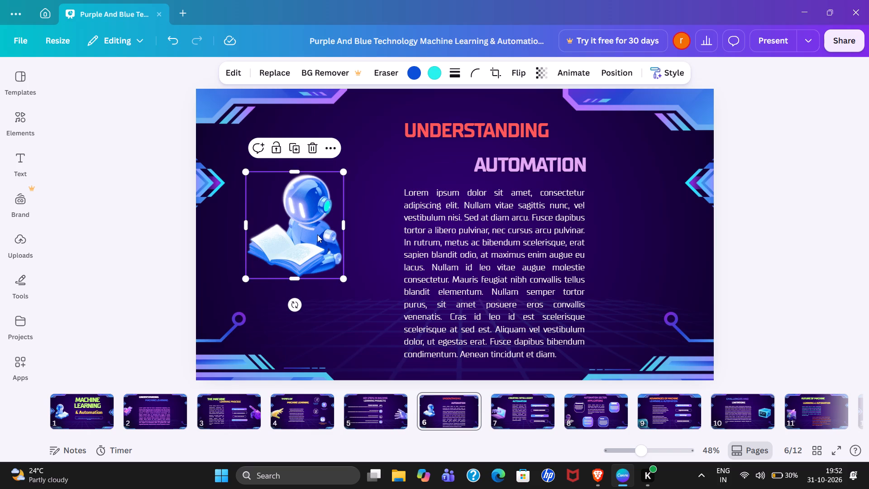
pyautogui.moveTo(342, 281); pyautogui.dragTo(319, 261)
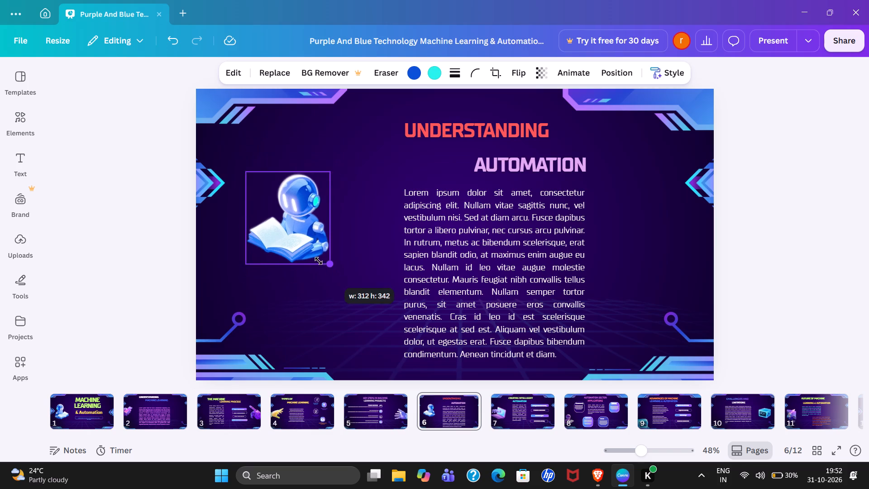
pyautogui.moveTo(319, 261); pyautogui.dragTo(315, 257)
pyautogui.moveTo(286, 221); pyautogui.dragTo(272, 247)
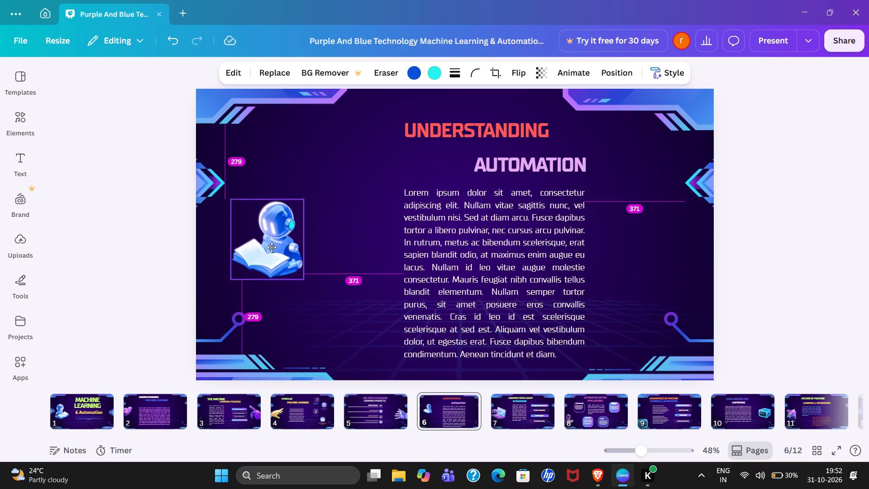
pyautogui.moveTo(272, 247); pyautogui.dragTo(278, 236)
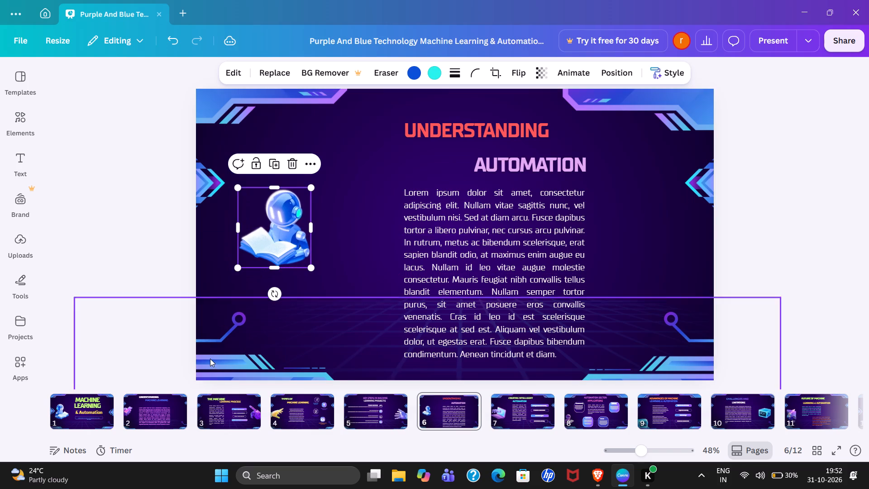
# Push slide 6's bottom-left, top-left and top-right tech frames slightly outward toward their corners.
pyautogui.moveTo(220, 359); pyautogui.dragTo(198, 358)
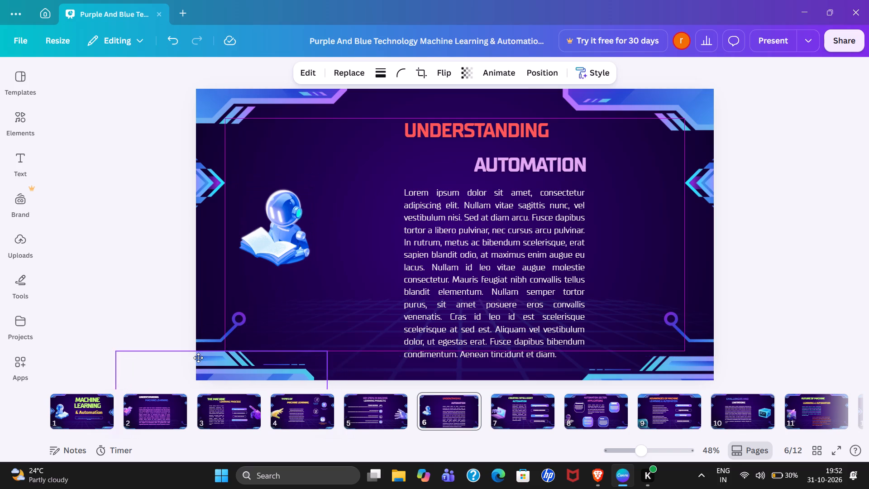
pyautogui.moveTo(198, 358); pyautogui.dragTo(192, 360)
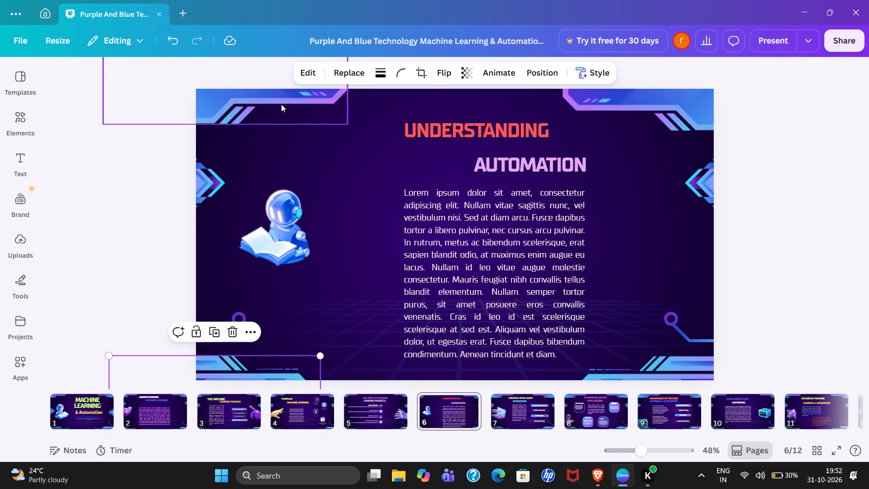
pyautogui.moveTo(281, 104); pyautogui.dragTo(266, 105)
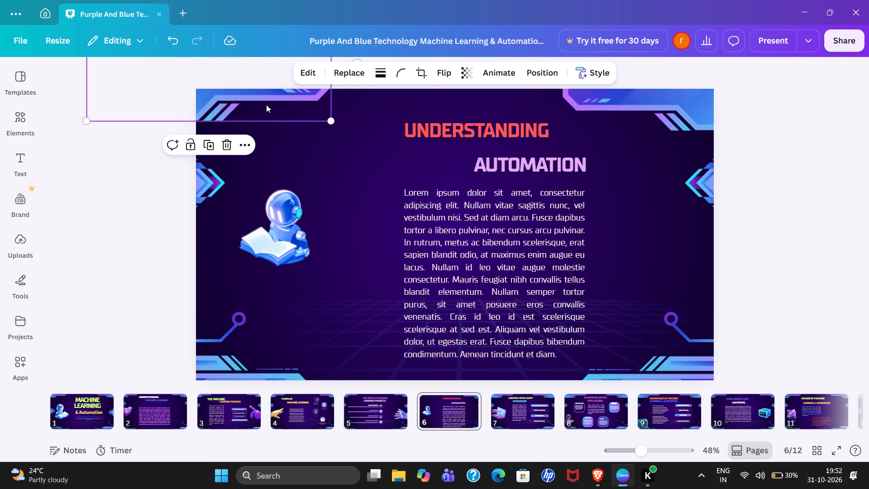
pyautogui.moveTo(670, 122); pyautogui.dragTo(681, 118)
# Move slide 6's UNDERSTANDING and AUTOMATION heading lines and the body paragraph up and left, closer to the robot.
pyautogui.moveTo(515, 136); pyautogui.dragTo(498, 135)
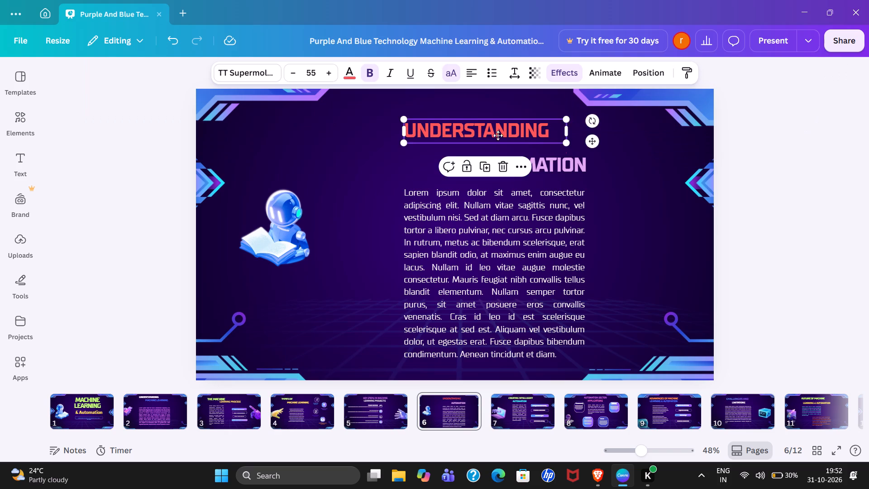
pyautogui.moveTo(498, 135); pyautogui.dragTo(476, 128)
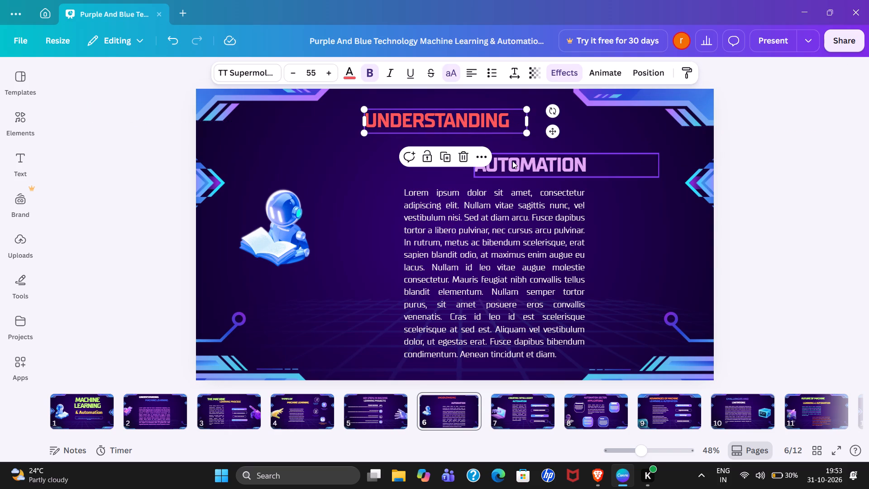
pyautogui.moveTo(512, 161); pyautogui.dragTo(464, 149)
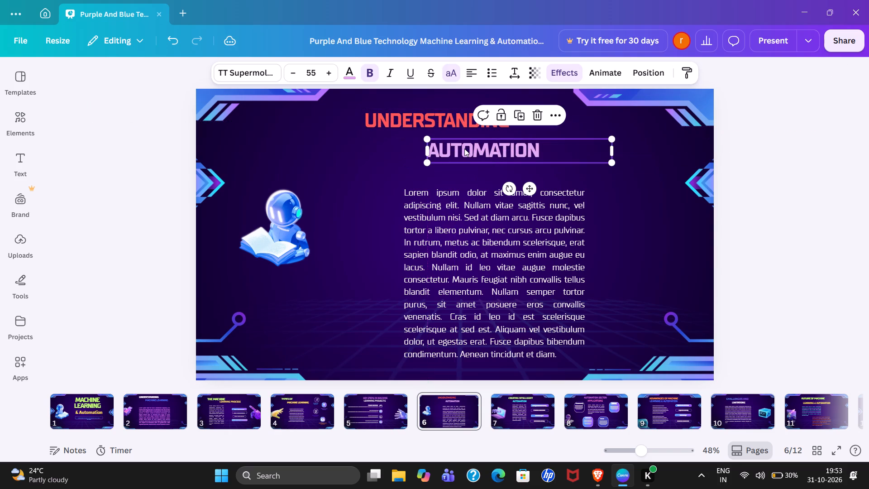
pyautogui.moveTo(460, 256); pyautogui.dragTo(431, 247)
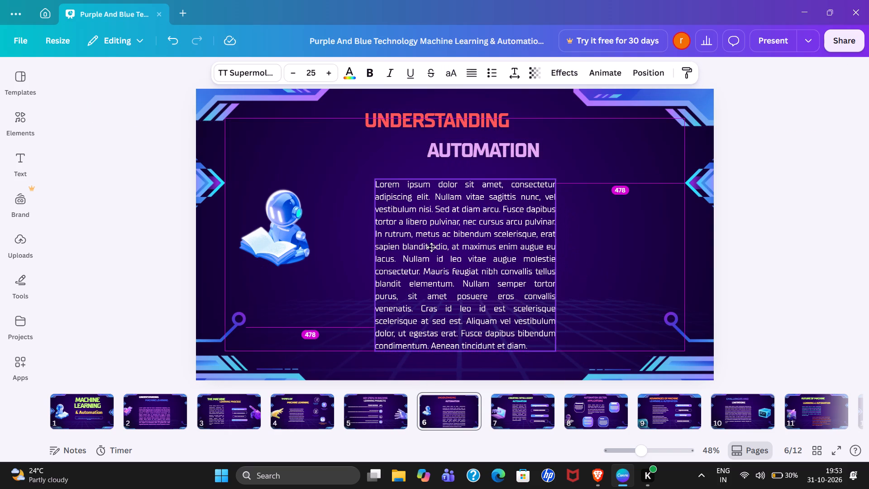
pyautogui.moveTo(431, 247); pyautogui.dragTo(414, 237)
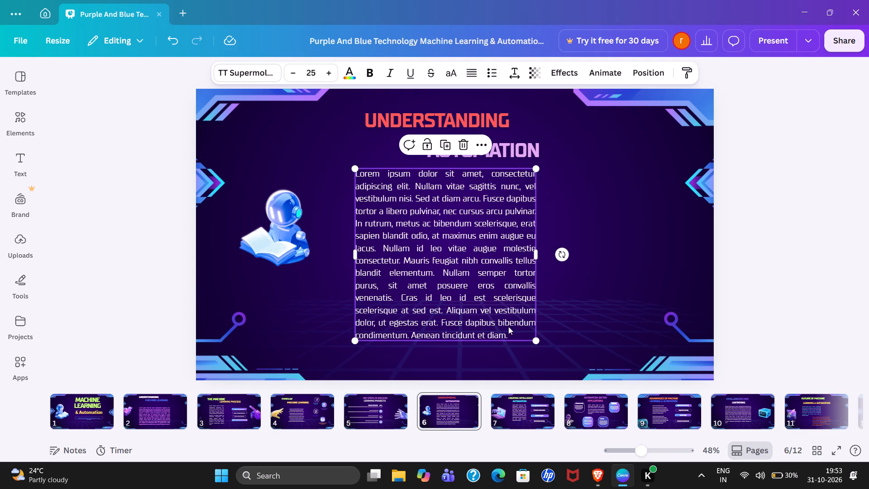
# On slide 7, shrink the top-left tech frame and tuck it back into its corner, clear of the heading.
pyautogui.click(519, 405)
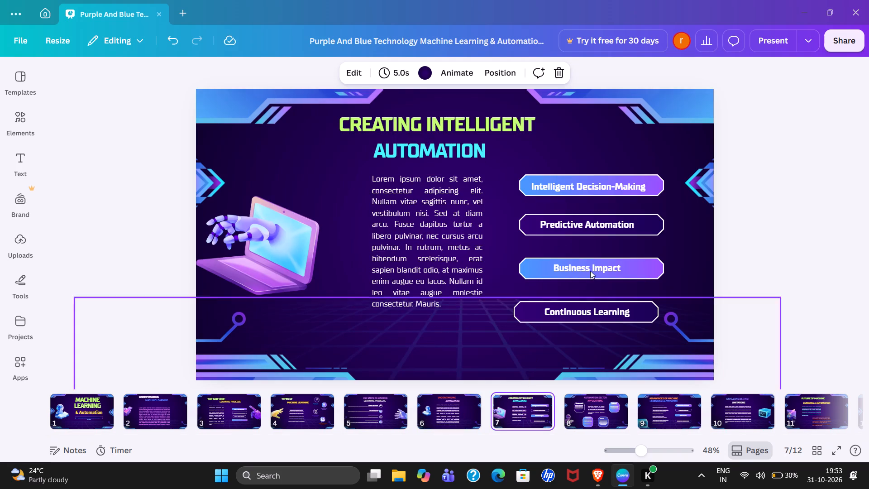
pyautogui.click(289, 237)
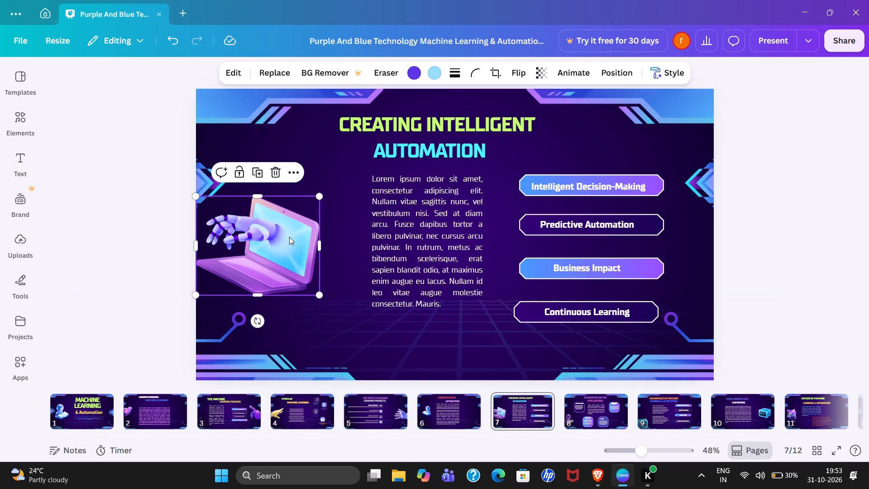
pyautogui.moveTo(272, 106); pyautogui.dragTo(245, 110)
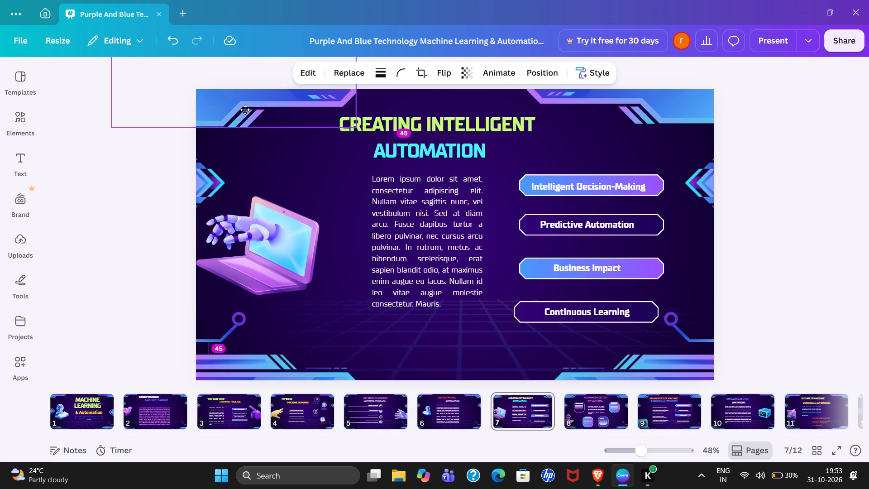
pyautogui.moveTo(245, 110); pyautogui.dragTo(242, 144)
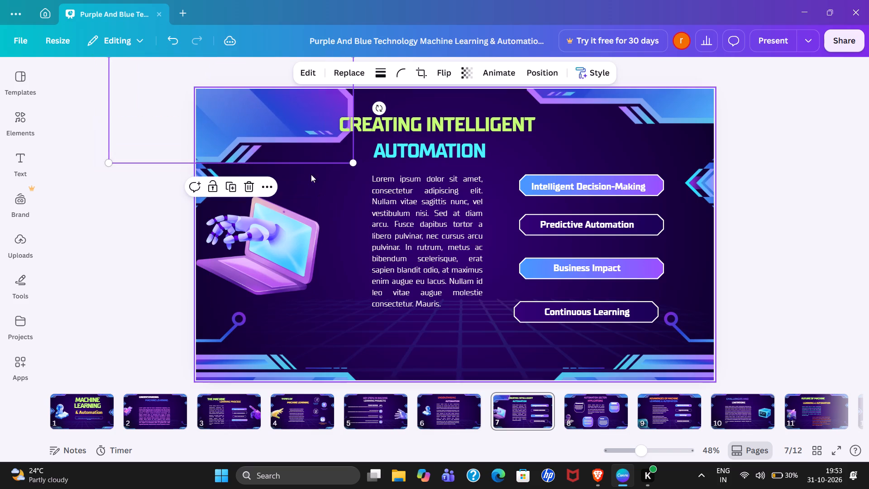
pyautogui.moveTo(354, 161); pyautogui.dragTo(335, 151)
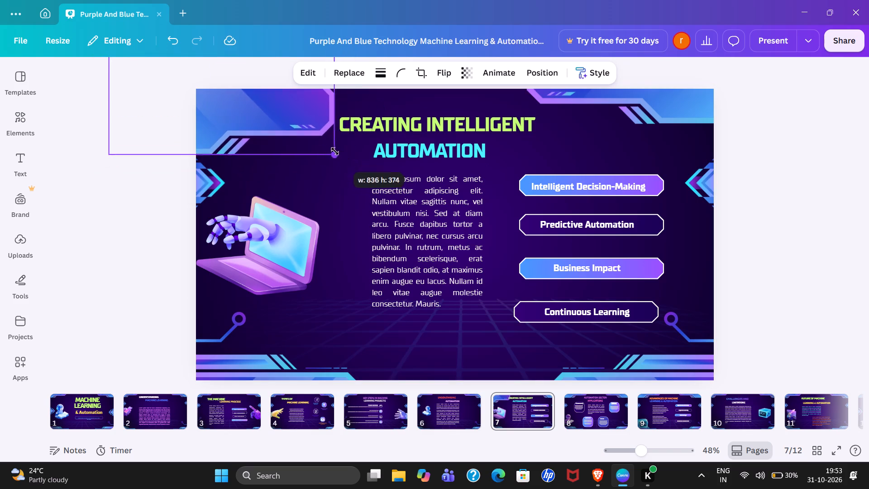
pyautogui.moveTo(335, 151); pyautogui.dragTo(316, 139)
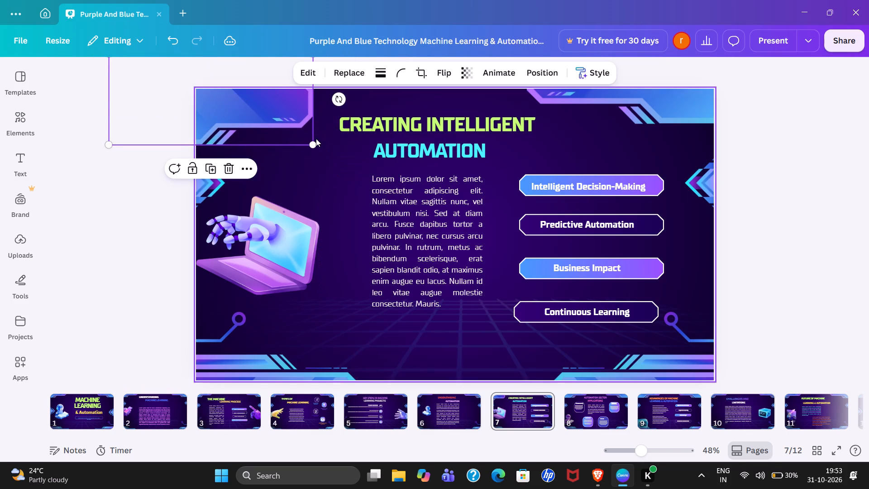
pyautogui.moveTo(261, 122); pyautogui.dragTo(275, 102)
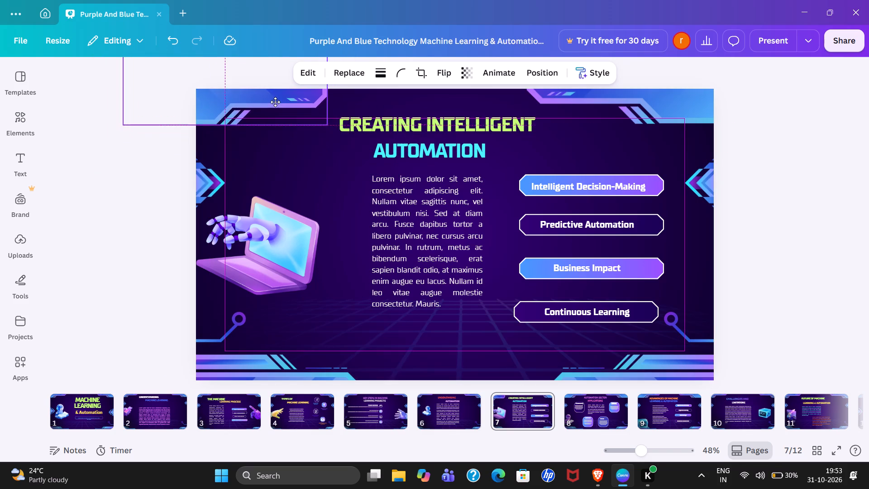
pyautogui.moveTo(275, 102); pyautogui.dragTo(260, 96)
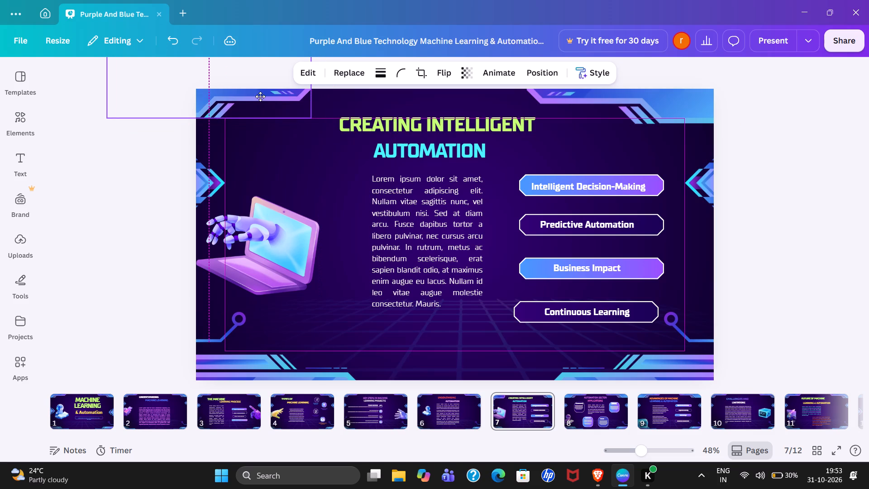
pyautogui.moveTo(260, 96); pyautogui.dragTo(259, 95)
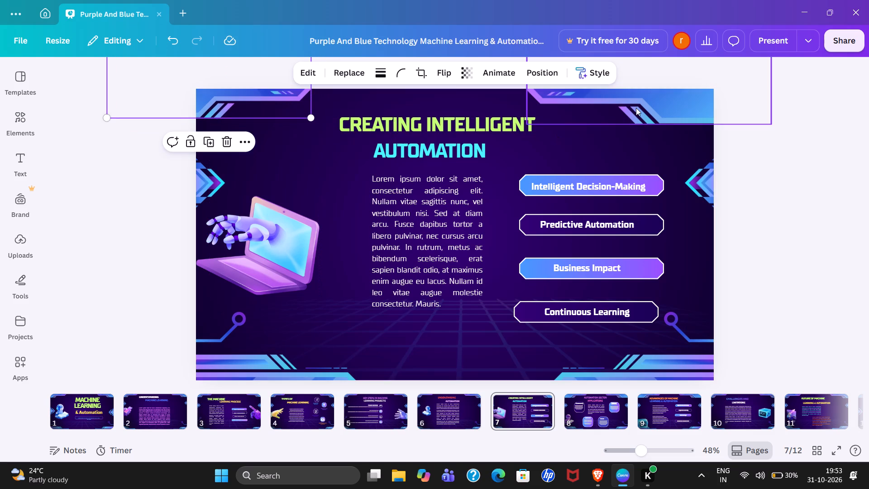
# Shrink slide 7's top-right tech frame and tuck it into its corner, matching the top-left frame.
pyautogui.moveTo(636, 107); pyautogui.dragTo(675, 129)
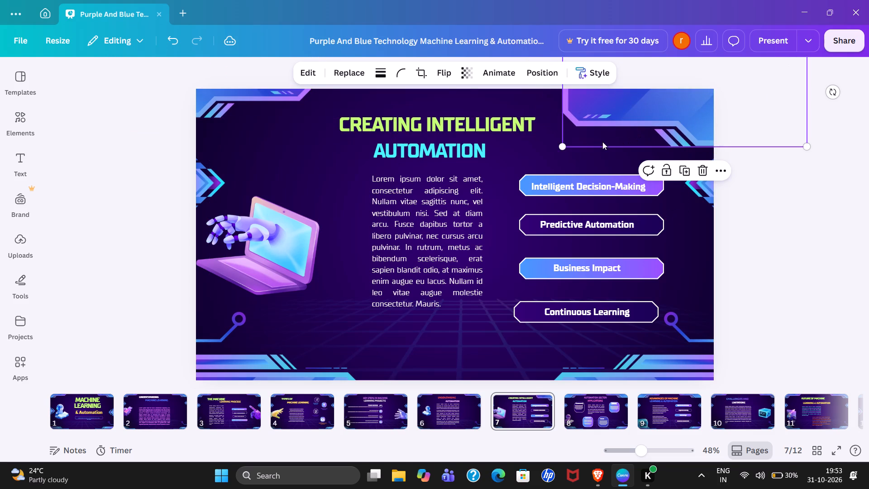
pyautogui.moveTo(560, 144); pyautogui.dragTo(593, 134)
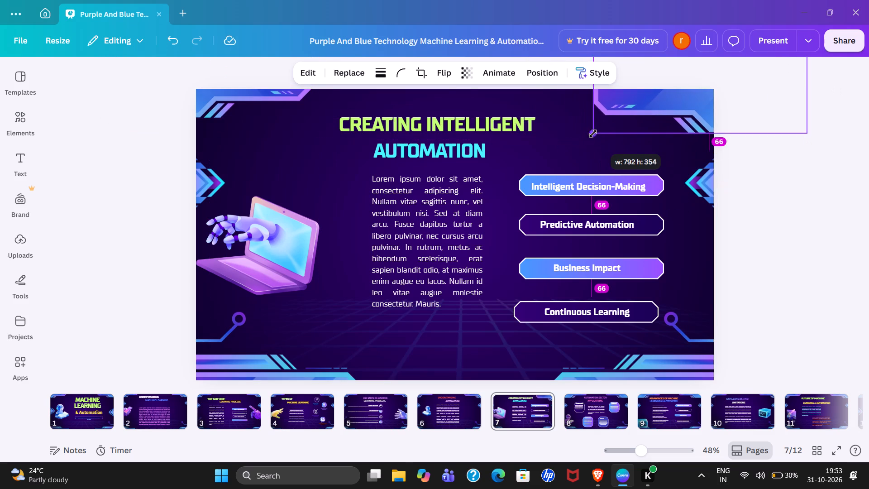
pyautogui.moveTo(593, 134); pyautogui.dragTo(604, 130)
pyautogui.moveTo(639, 109); pyautogui.dragTo(637, 110)
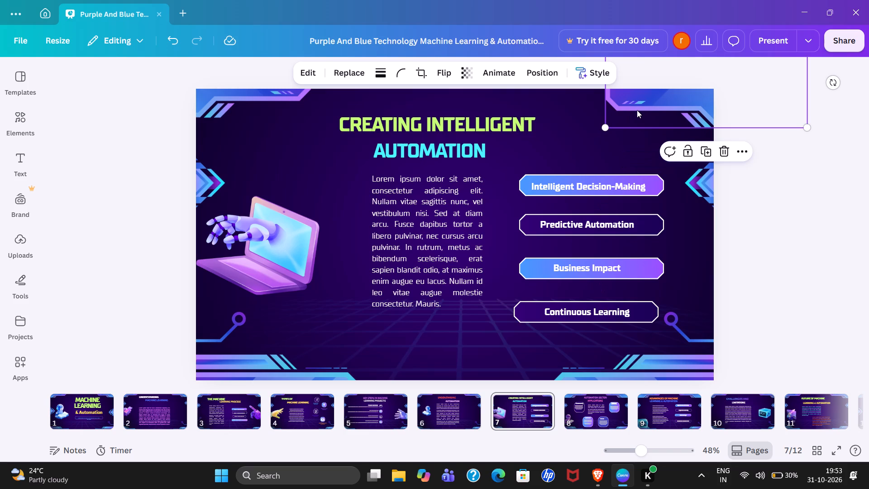
pyautogui.moveTo(637, 110); pyautogui.dragTo(633, 104)
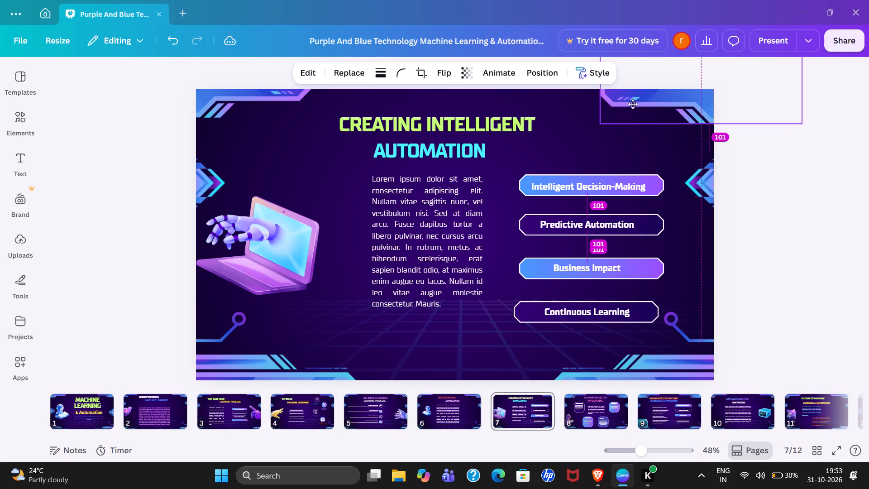
pyautogui.moveTo(633, 104); pyautogui.dragTo(630, 102)
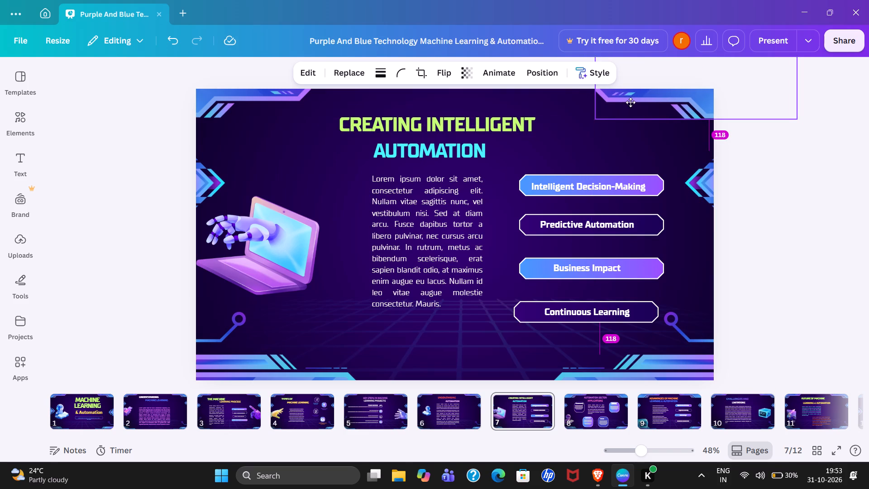
pyautogui.moveTo(630, 102); pyautogui.dragTo(632, 103)
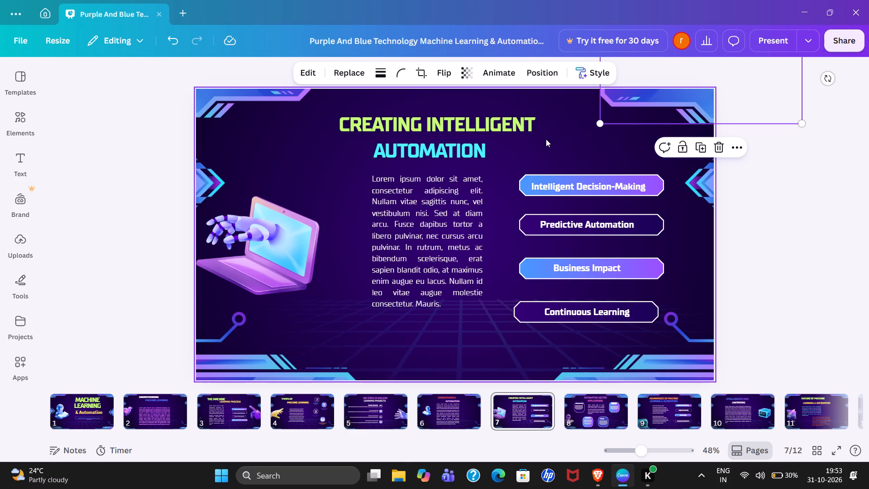
pyautogui.click(546, 139)
pyautogui.click(658, 92)
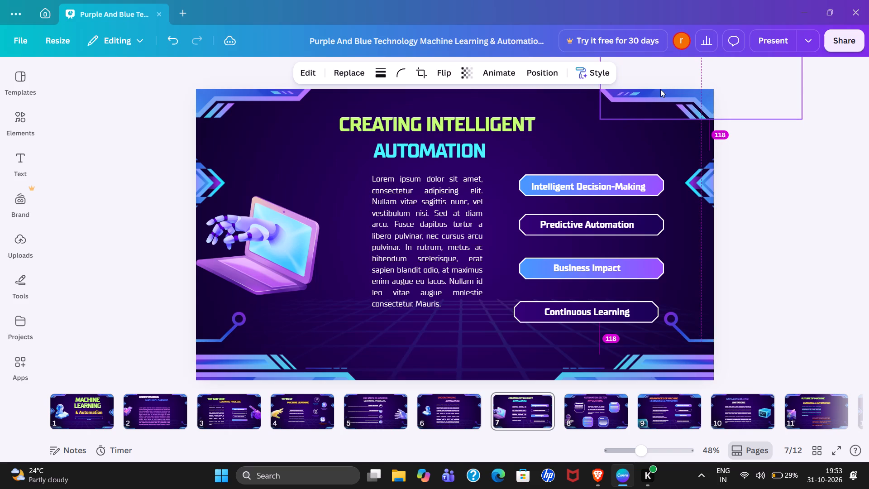
pyautogui.click(620, 141)
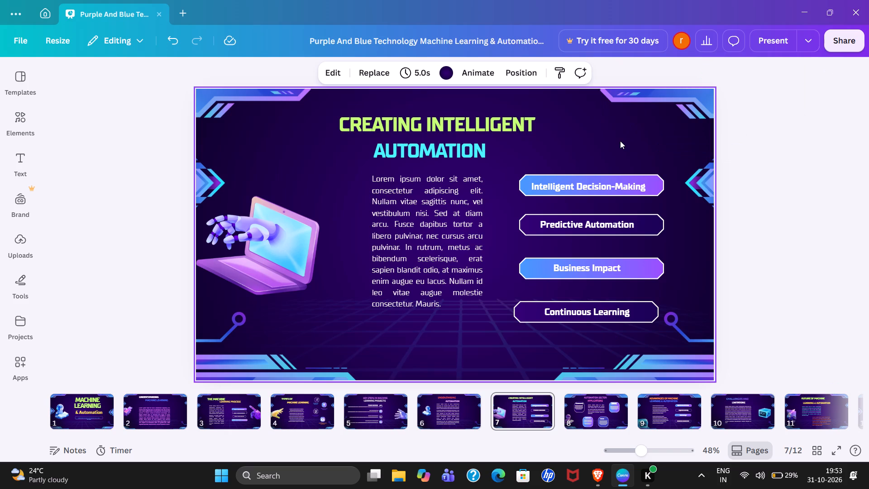
# Nudge the perspective grid floor on slide 7 slightly to the left.
pyautogui.click(242, 353)
pyautogui.click(244, 366)
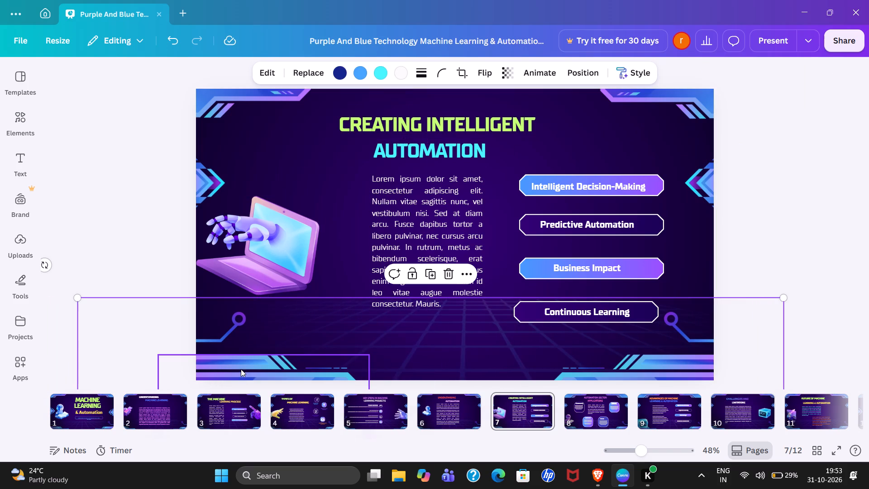
pyautogui.click(241, 367)
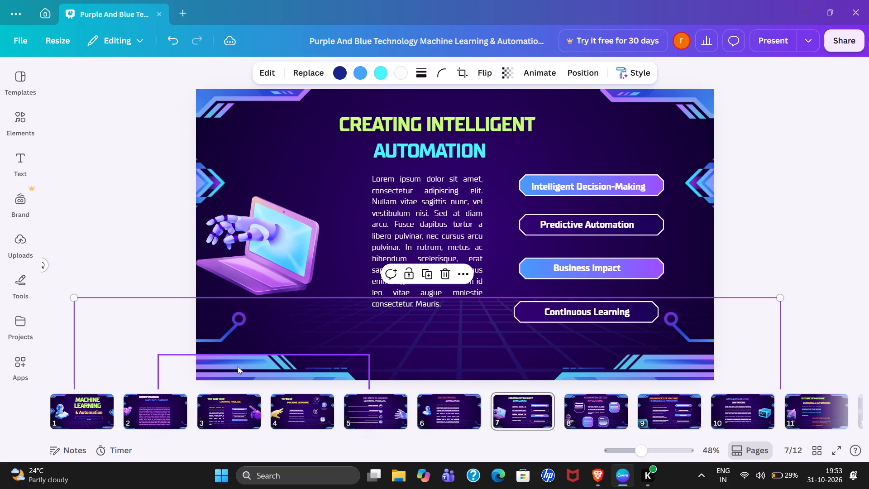
pyautogui.moveTo(244, 366); pyautogui.dragTo(236, 366)
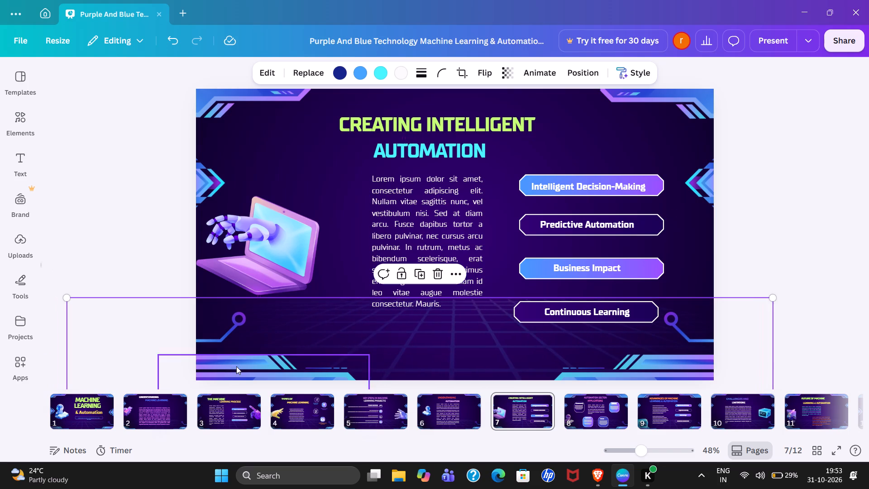
# Move slide 7's bottom-left tech frame left and its bottom-right tech frame right, tucking both further into their corners.
pyautogui.click(267, 282)
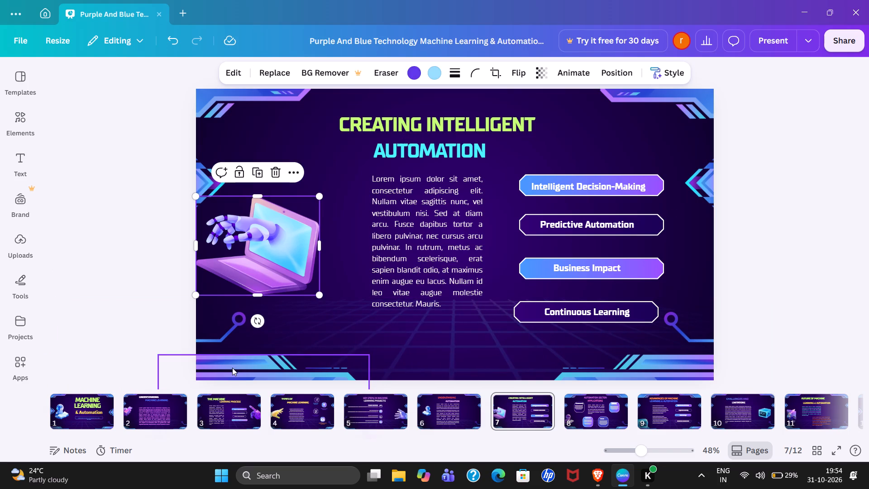
pyautogui.click(232, 368)
pyautogui.moveTo(232, 368); pyautogui.dragTo(184, 367)
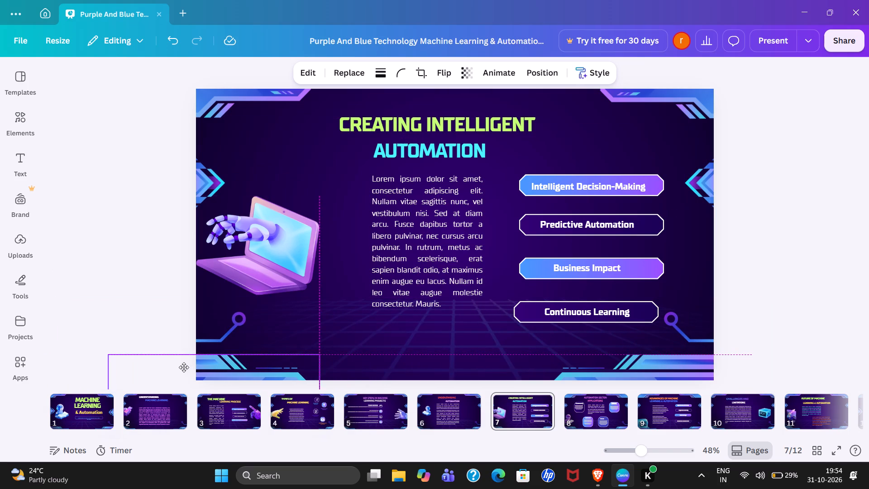
pyautogui.moveTo(184, 367); pyautogui.dragTo(178, 367)
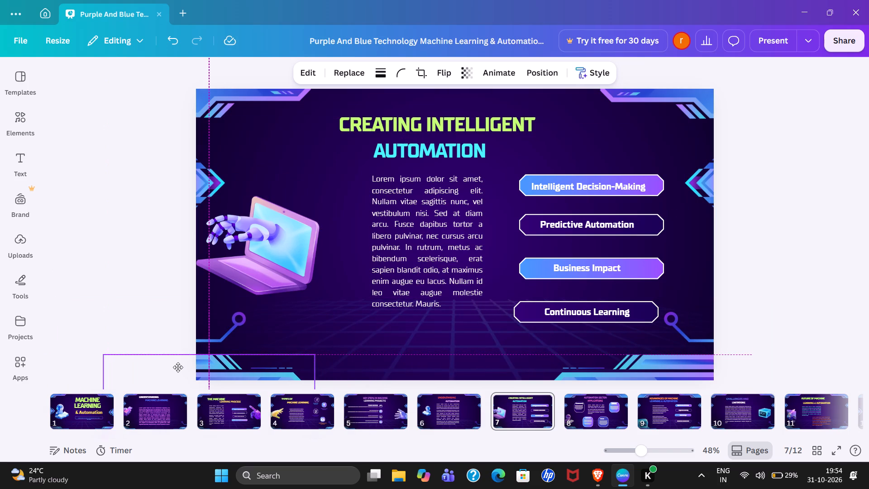
pyautogui.moveTo(178, 367); pyautogui.dragTo(173, 367)
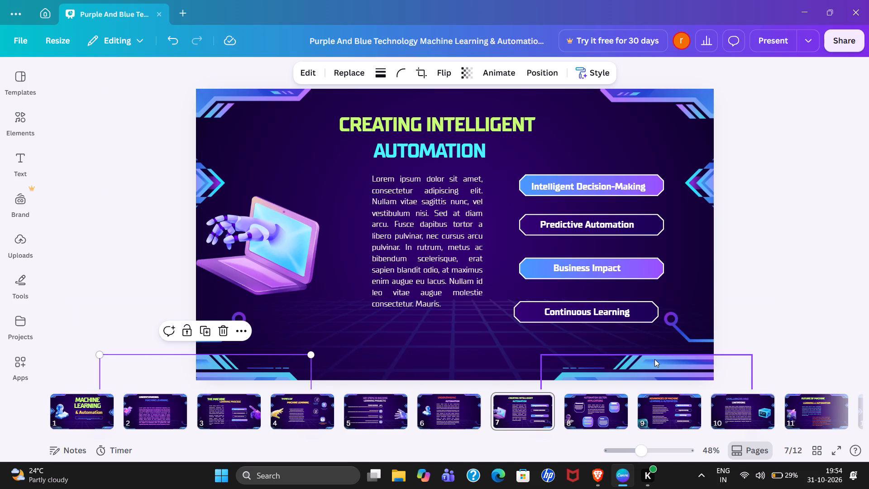
pyautogui.moveTo(654, 359); pyautogui.dragTo(689, 357)
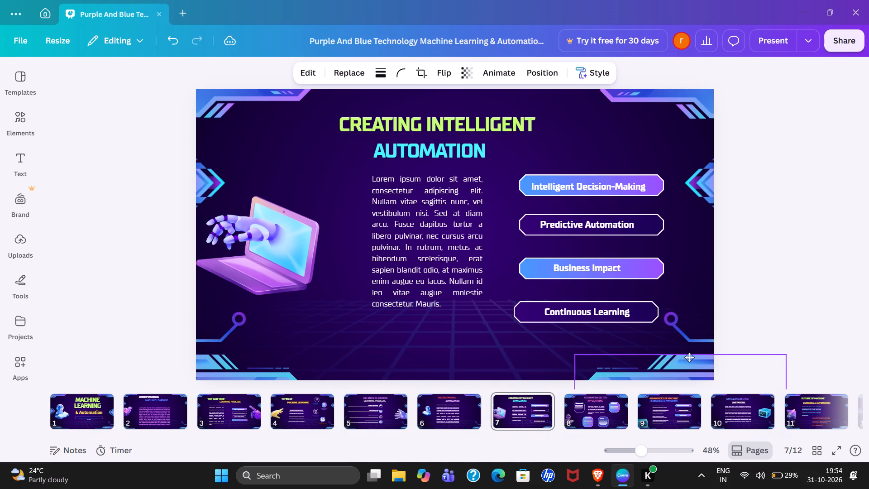
pyautogui.moveTo(689, 357); pyautogui.dragTo(691, 357)
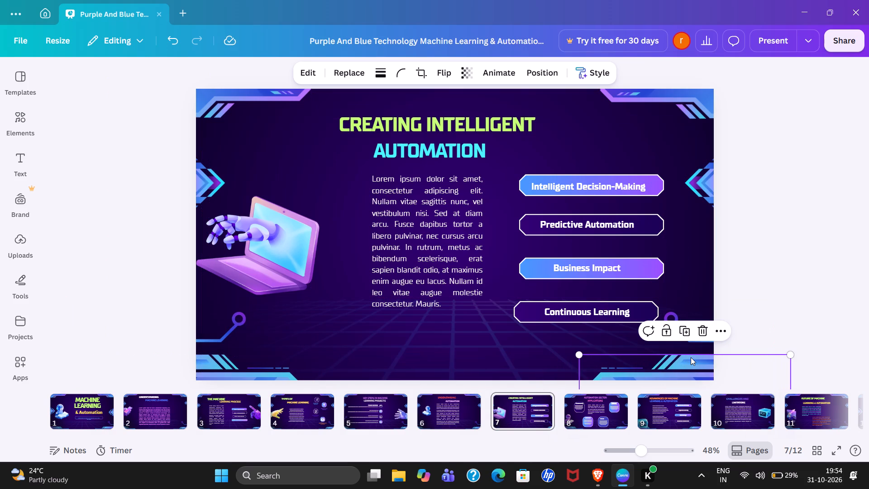
# Move slide 7's body paragraph down and left, and shift the CREATING INTELLIGENT and AUTOMATION heading lines left above it.
pyautogui.moveTo(434, 230); pyautogui.dragTo(411, 248)
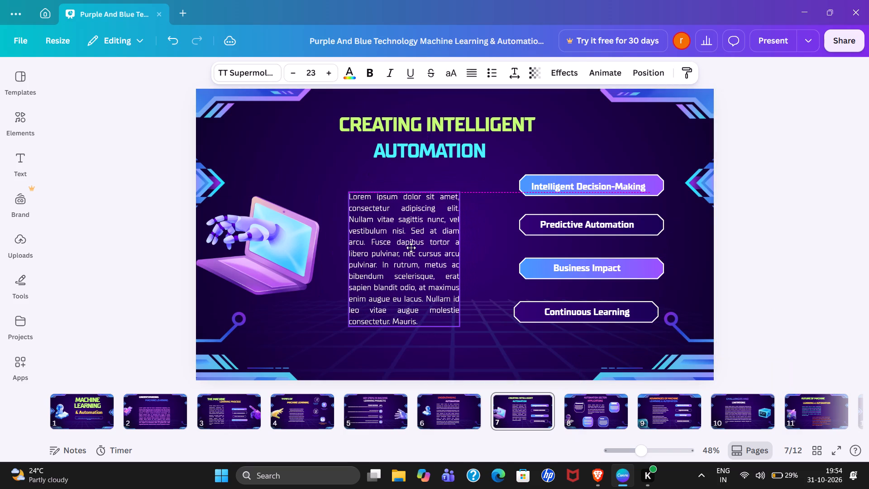
pyautogui.moveTo(411, 248); pyautogui.dragTo(411, 248)
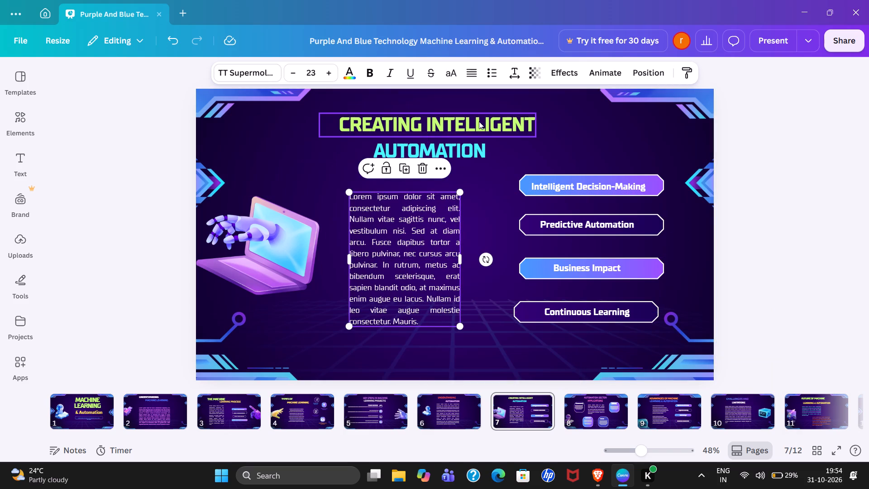
pyautogui.moveTo(478, 119); pyautogui.dragTo(460, 119)
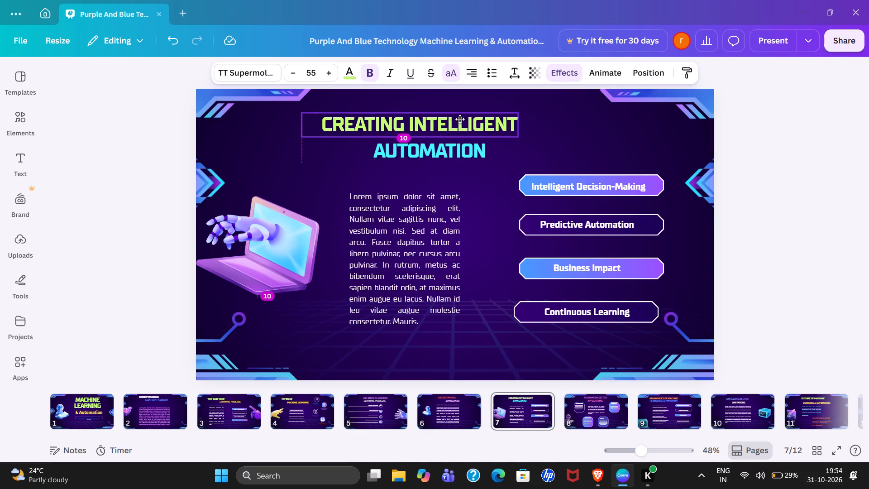
pyautogui.moveTo(460, 119); pyautogui.dragTo(456, 120)
pyautogui.moveTo(449, 143); pyautogui.dragTo(436, 144)
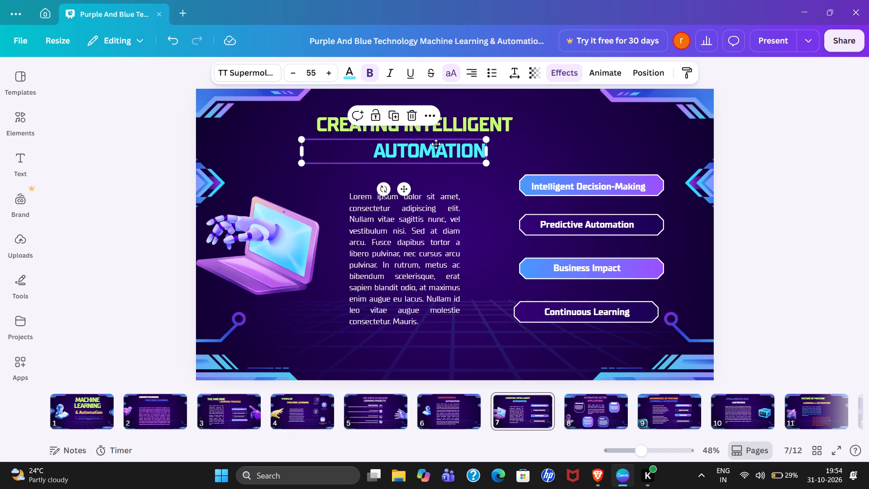
pyautogui.moveTo(436, 144); pyautogui.dragTo(423, 148)
# Raise the Intelligent Decision-Making and Predictive Automation boxes with their labels, keeping each label centred in its box.
pyautogui.moveTo(578, 175); pyautogui.dragTo(574, 153)
pyautogui.moveTo(557, 186); pyautogui.dragTo(550, 159)
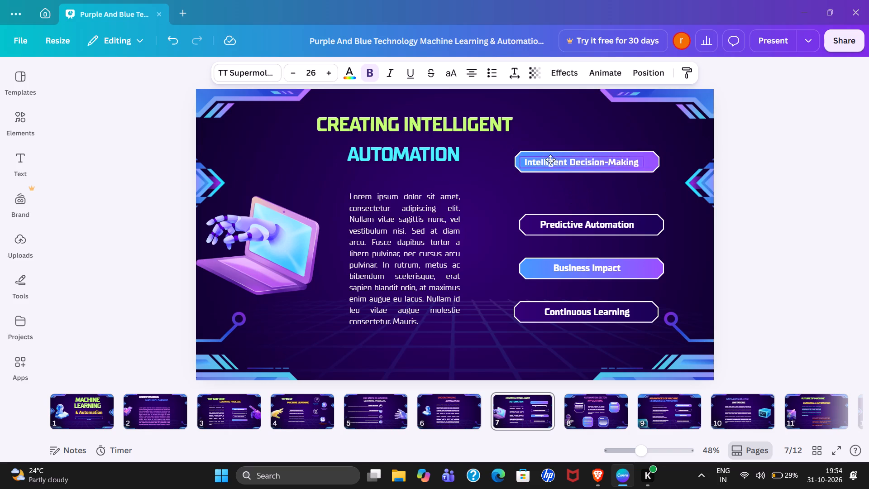
pyautogui.moveTo(550, 159); pyautogui.dragTo(553, 163)
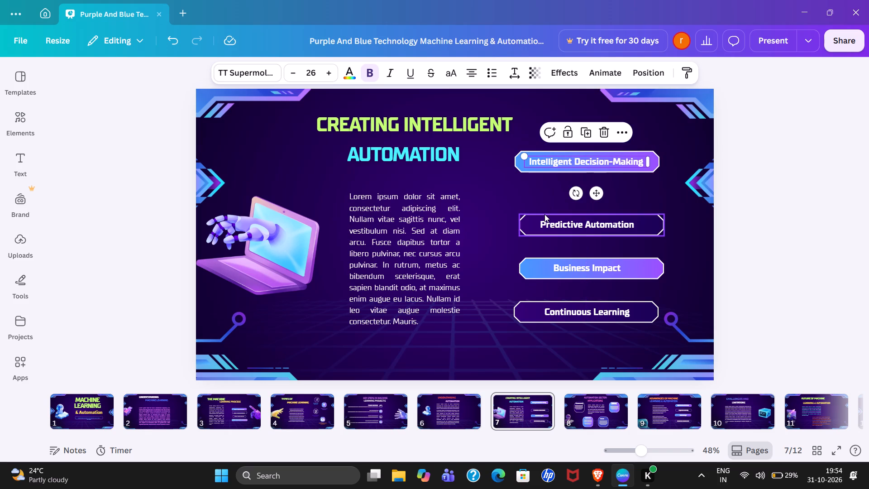
pyautogui.moveTo(544, 214); pyautogui.dragTo(530, 224)
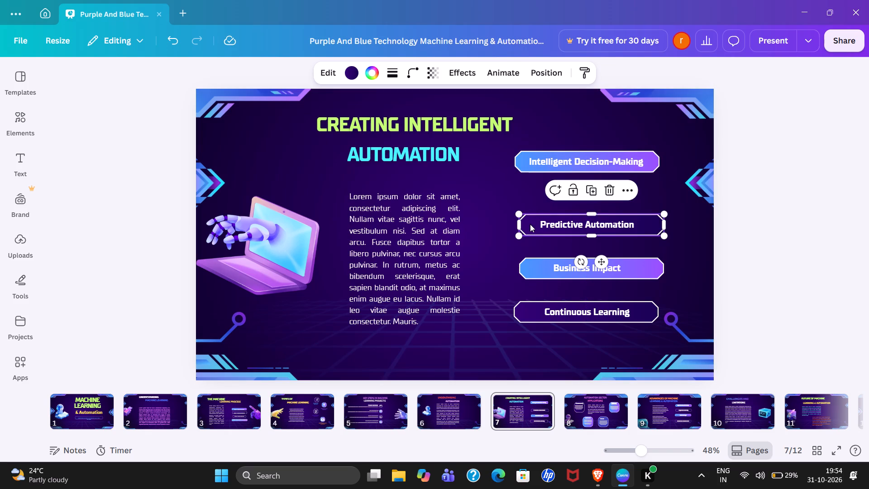
pyautogui.moveTo(530, 224); pyautogui.dragTo(529, 211)
pyautogui.click(573, 228)
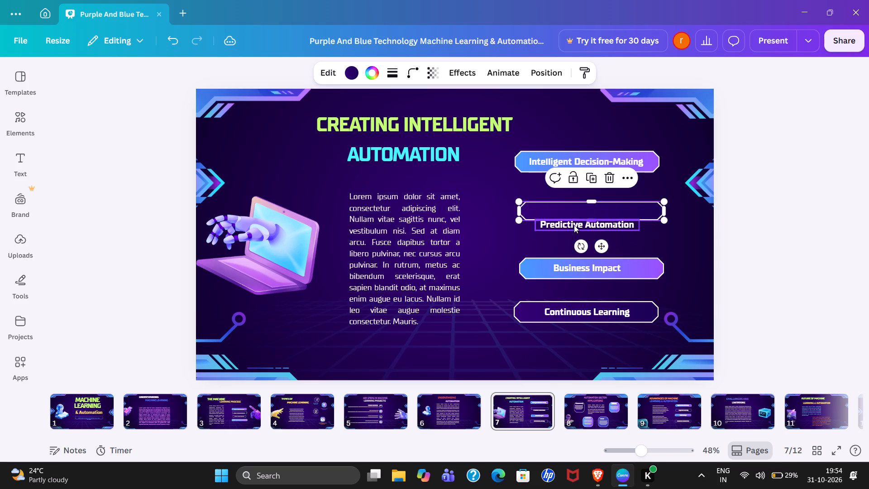
pyautogui.click(515, 227)
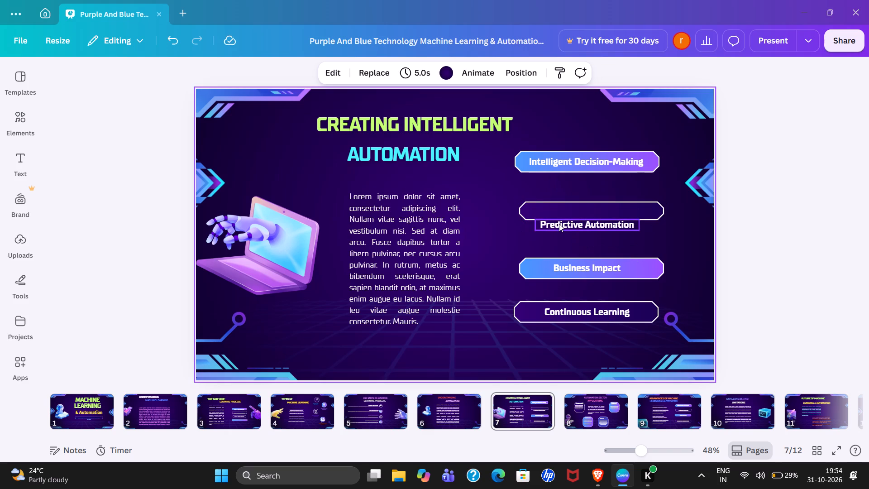
pyautogui.moveTo(559, 224); pyautogui.dragTo(560, 211)
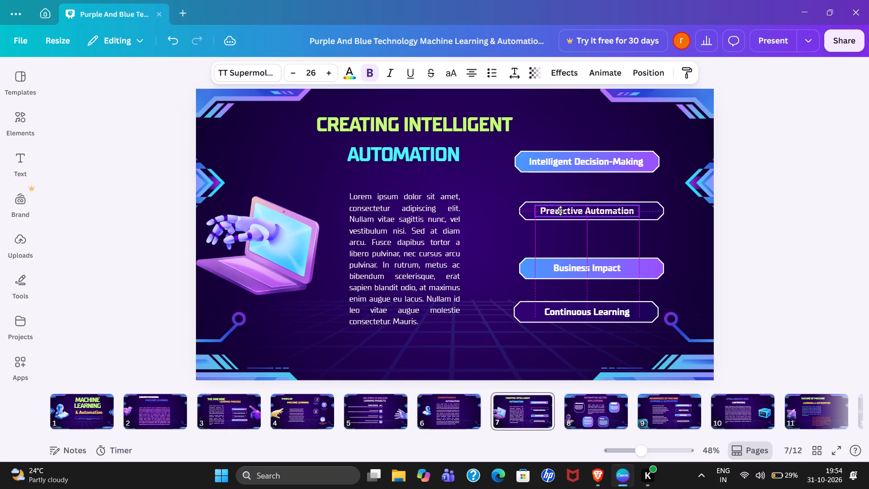
# Set the corner rounding of the Intelligent Decision-Making and Predictive Automation boxes to 100.
pyautogui.click(523, 157)
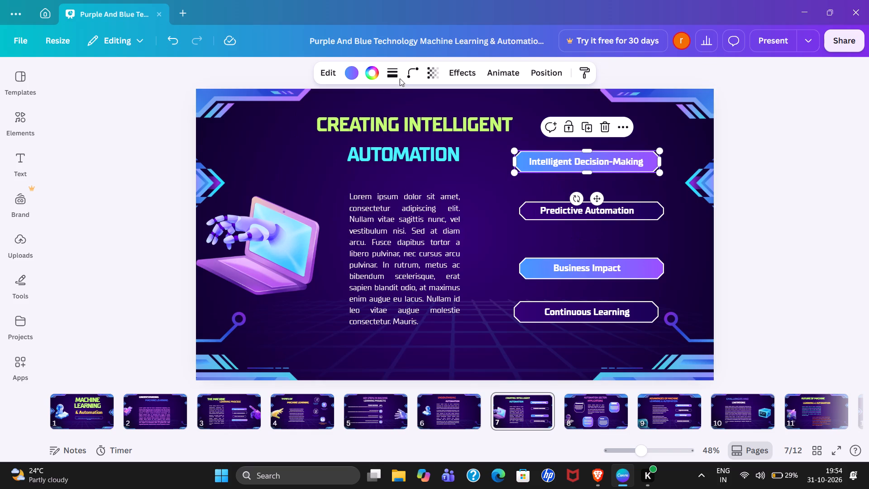
pyautogui.click(413, 74)
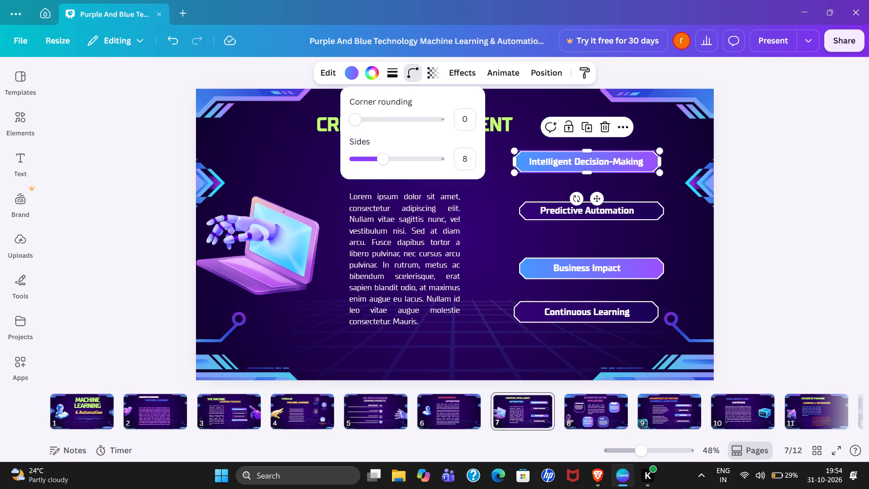
pyautogui.moveTo(353, 119); pyautogui.dragTo(461, 132)
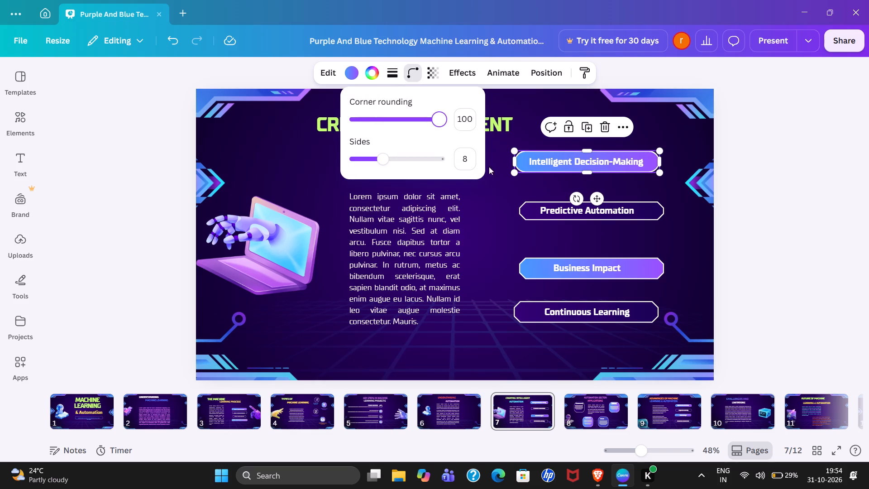
pyautogui.click(525, 201)
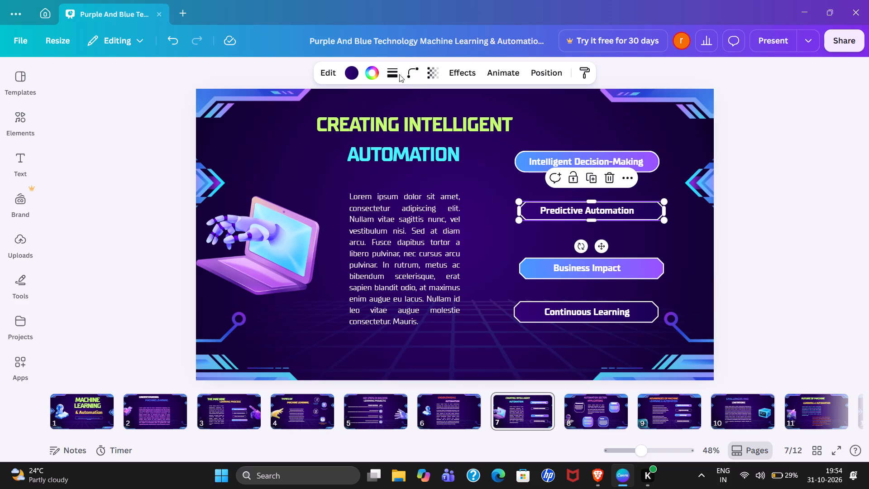
pyautogui.click(412, 69)
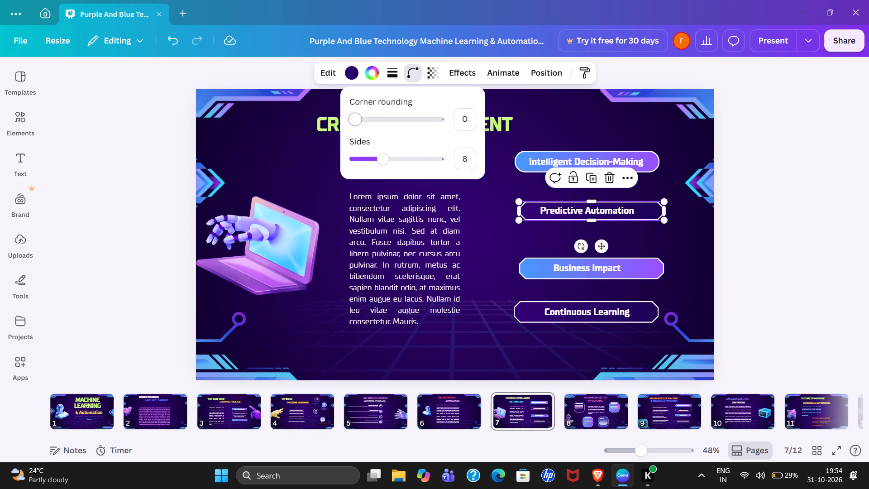
pyautogui.moveTo(358, 121); pyautogui.dragTo(481, 141)
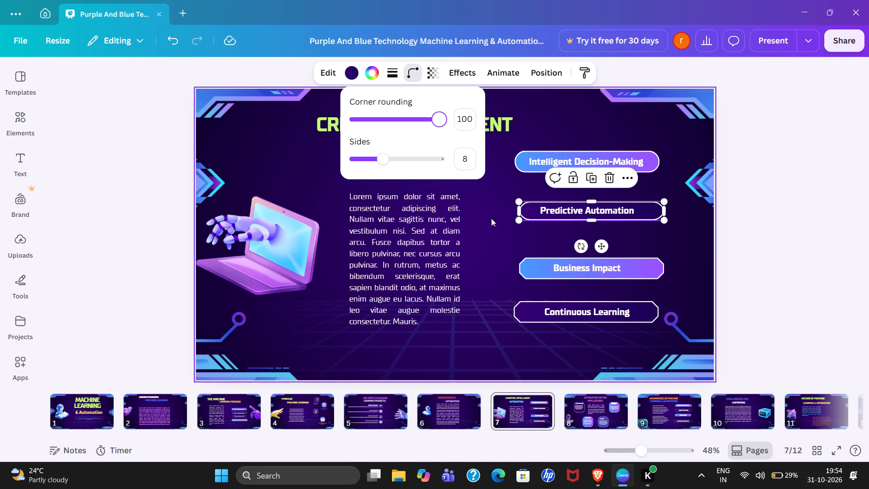
# Set the corner rounding of the Business Impact and Continuous Learning boxes to 100, matching the two boxes above.
pyautogui.click(544, 263)
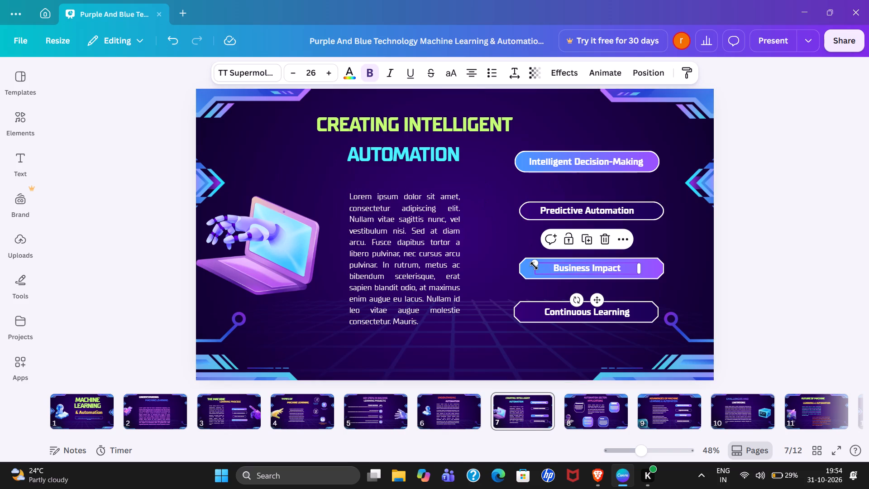
pyautogui.click(529, 270)
pyautogui.click(500, 266)
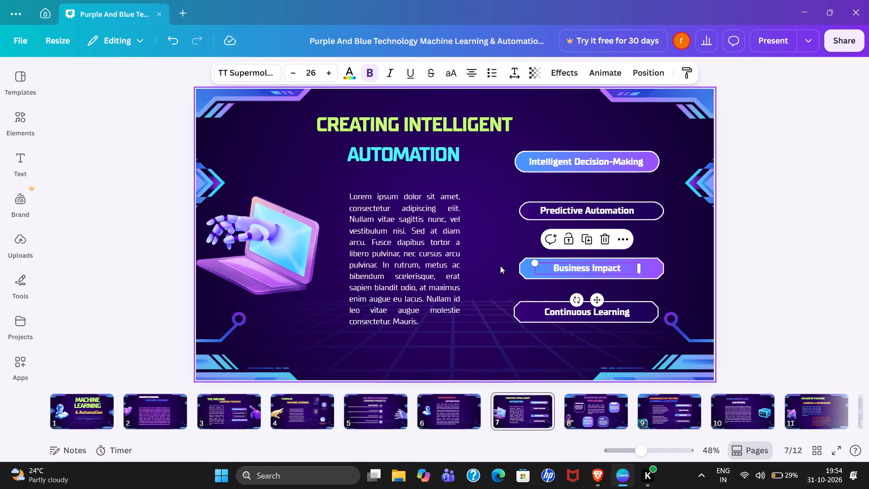
pyautogui.click(529, 268)
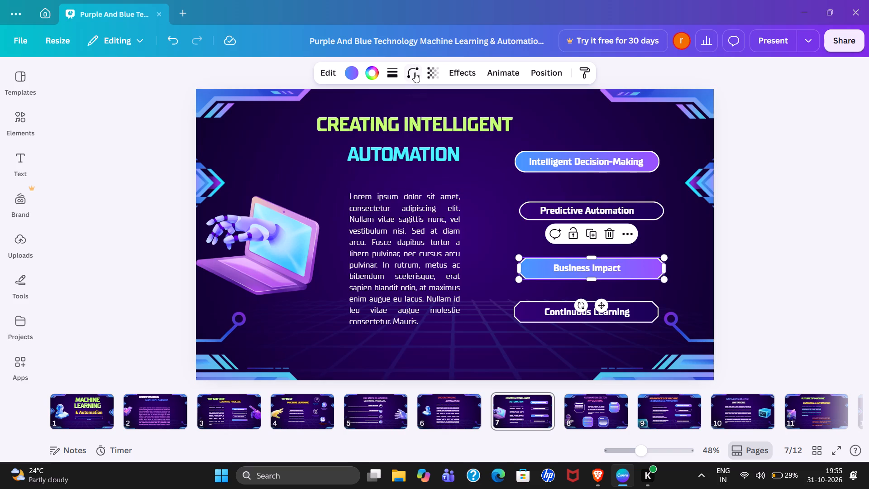
pyautogui.click(415, 72)
pyautogui.moveTo(358, 123); pyautogui.dragTo(467, 140)
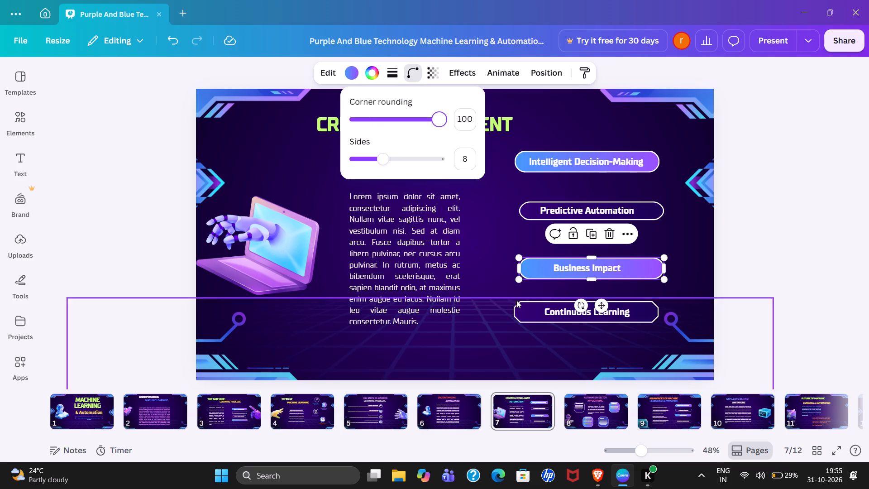
pyautogui.click(519, 304)
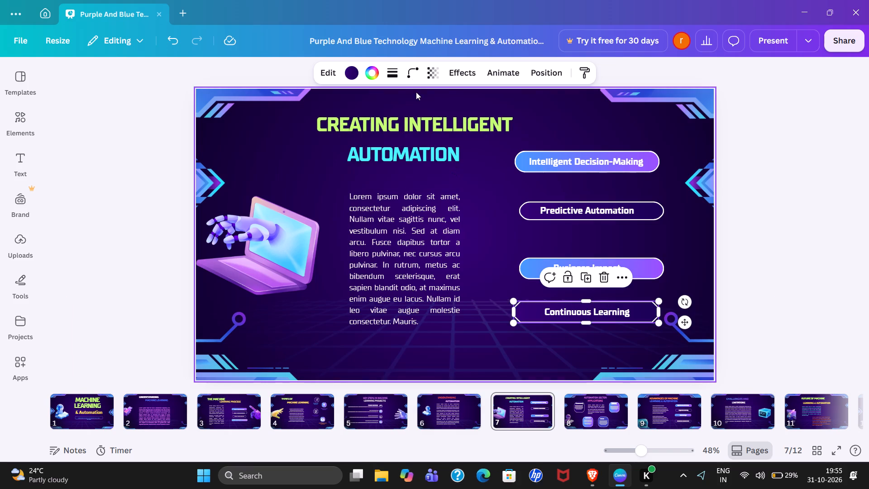
pyautogui.click(407, 68)
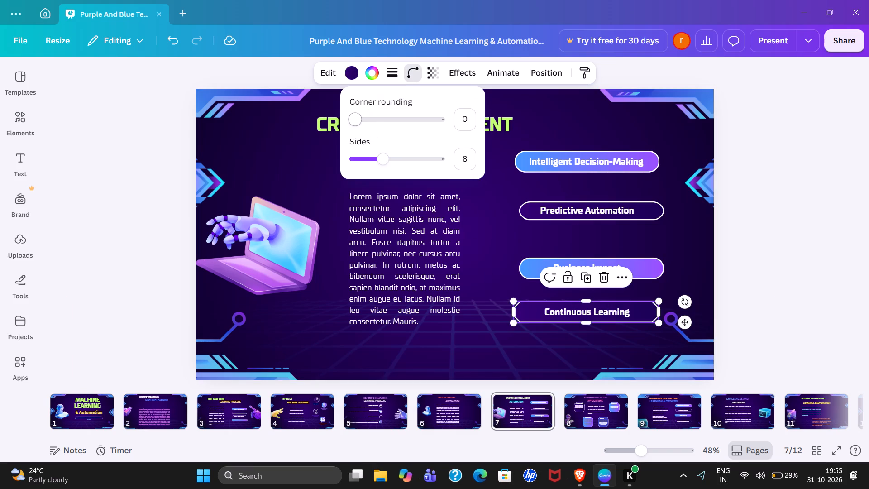
pyautogui.moveTo(354, 121); pyautogui.dragTo(448, 137)
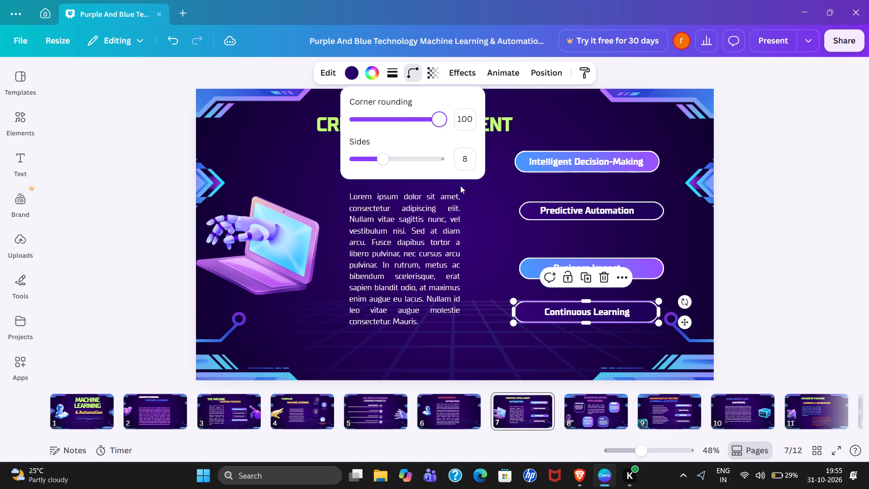
pyautogui.click(481, 234)
# Move the Business Impact gradient box slightly up and left, and place its label back inside it.
pyautogui.moveTo(528, 266); pyautogui.dragTo(525, 251)
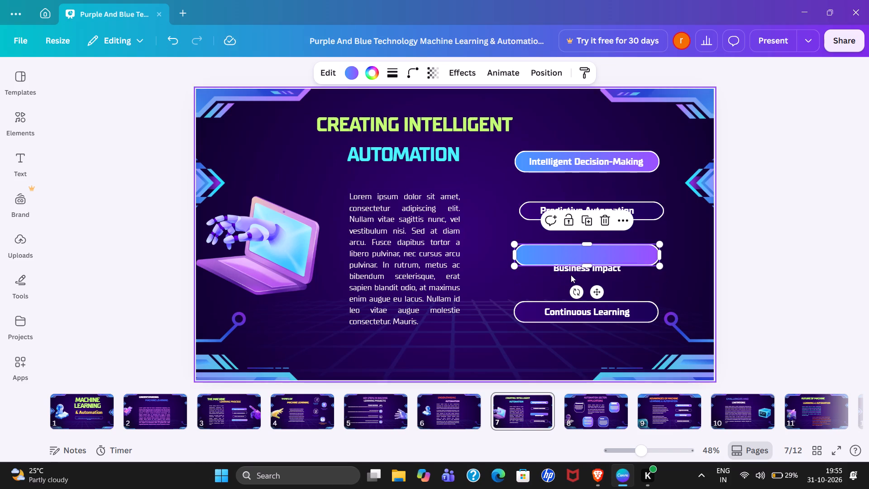
pyautogui.click(571, 270)
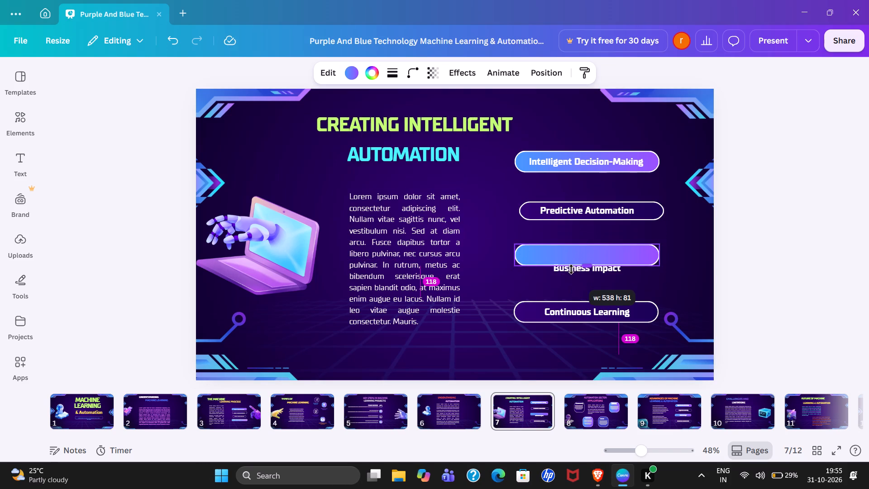
pyautogui.click(546, 278)
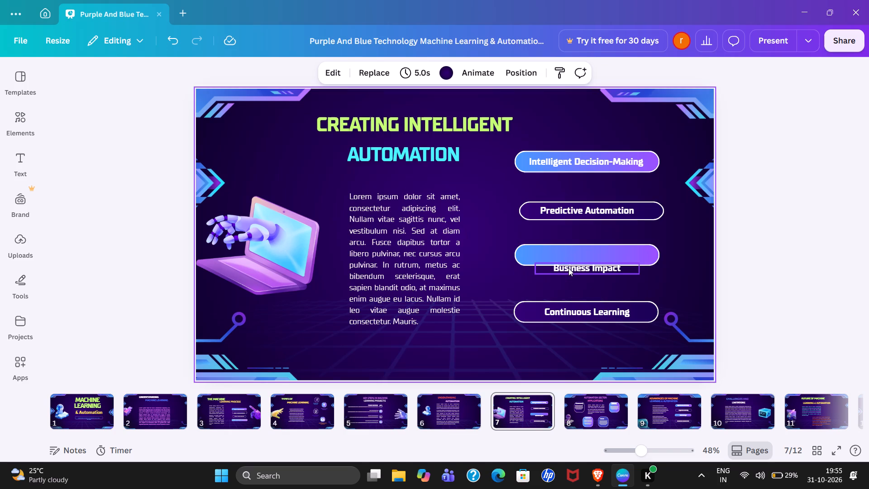
pyautogui.moveTo(568, 268); pyautogui.dragTo(565, 257)
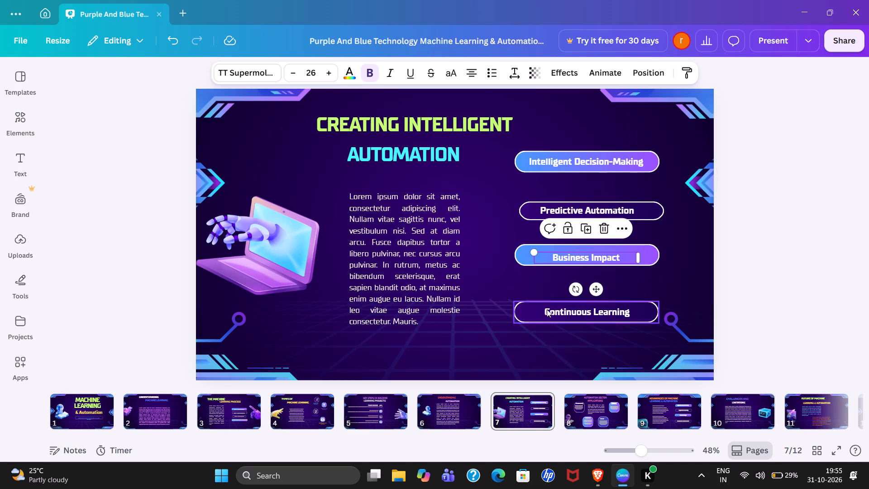
# Raise the Continuous Learning box slightly on slide 7 and place its label back inside it.
pyautogui.moveTo(524, 312); pyautogui.dragTo(525, 306)
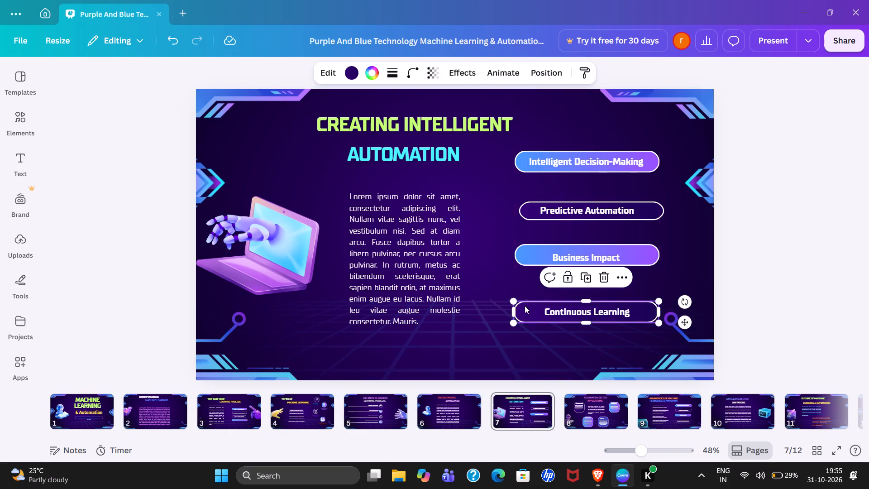
pyautogui.moveTo(525, 306); pyautogui.dragTo(524, 303)
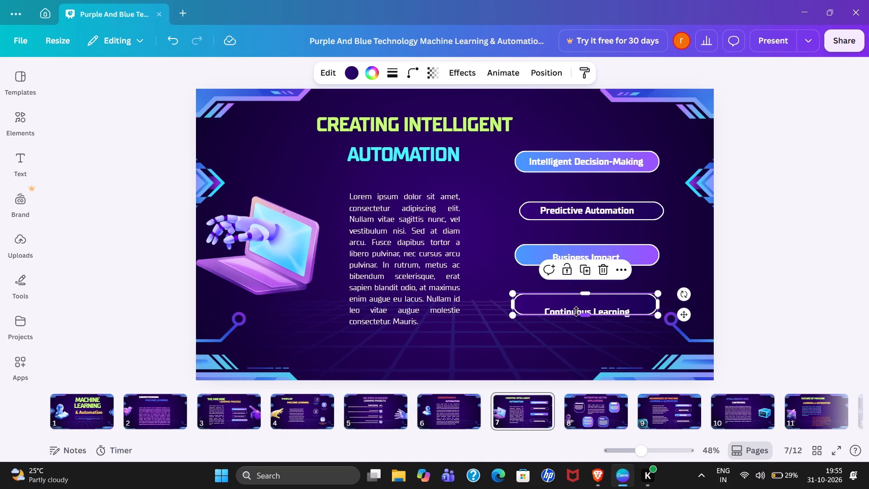
pyautogui.click(563, 326)
pyautogui.moveTo(572, 311); pyautogui.dragTo(571, 304)
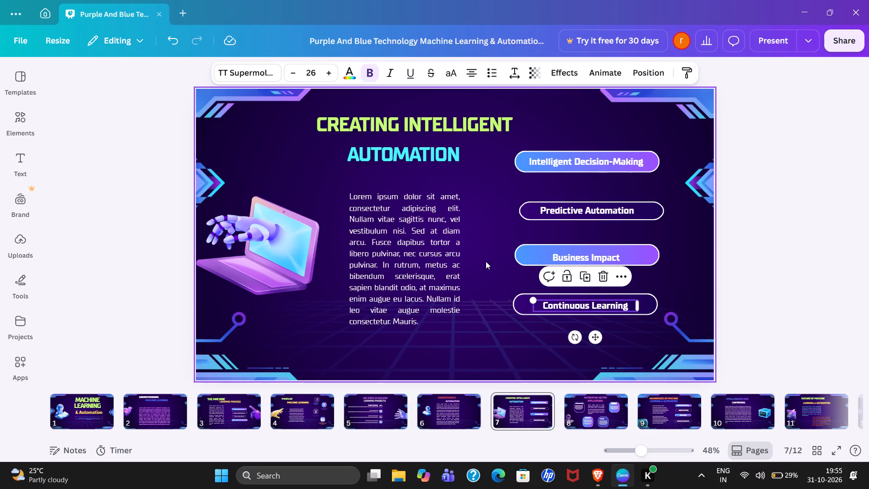
pyautogui.click(486, 261)
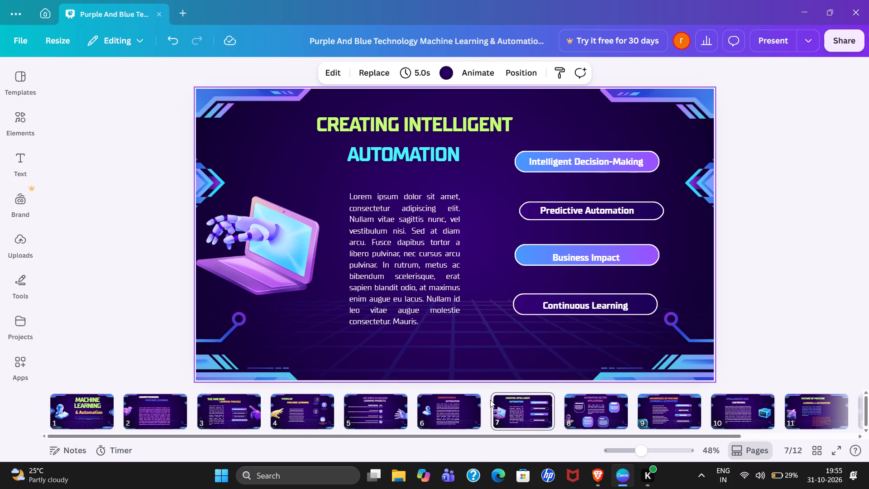
# On slide 4, set the corner rounding of the Reinforcement Learning and Supervised Learning icon octagons to 100.
pyautogui.click(383, 409)
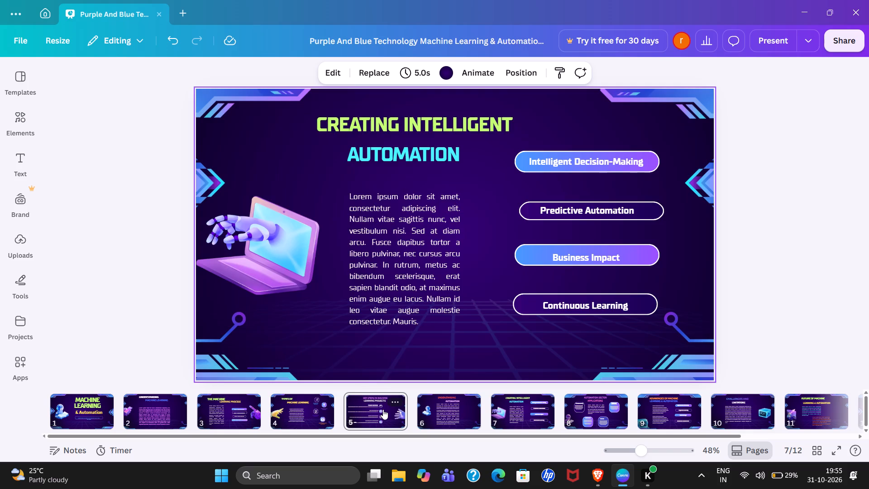
pyautogui.click(315, 409)
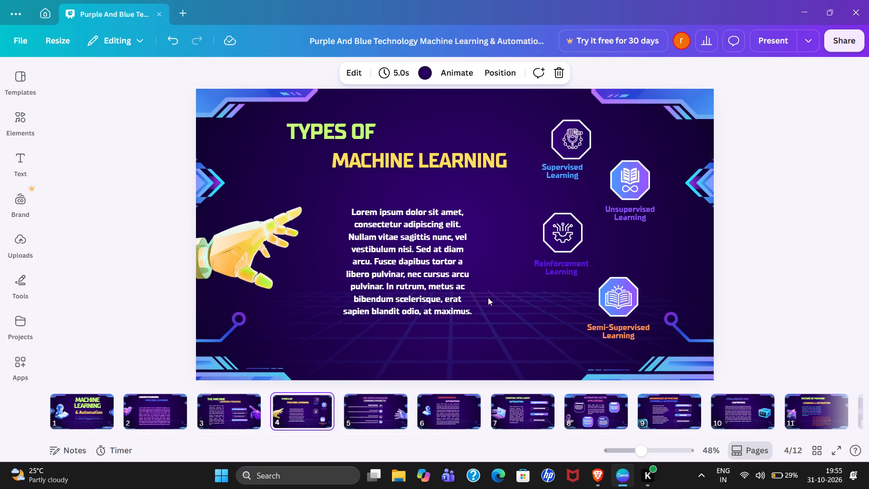
pyautogui.click(547, 242)
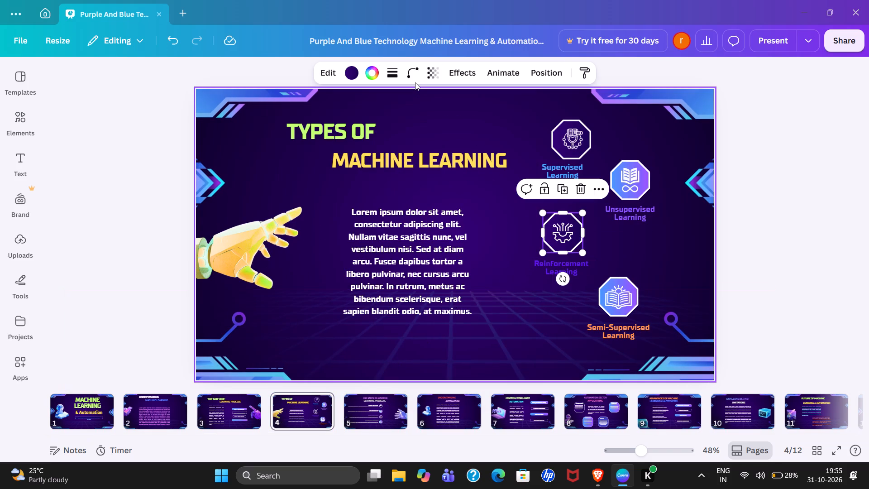
pyautogui.click(413, 80)
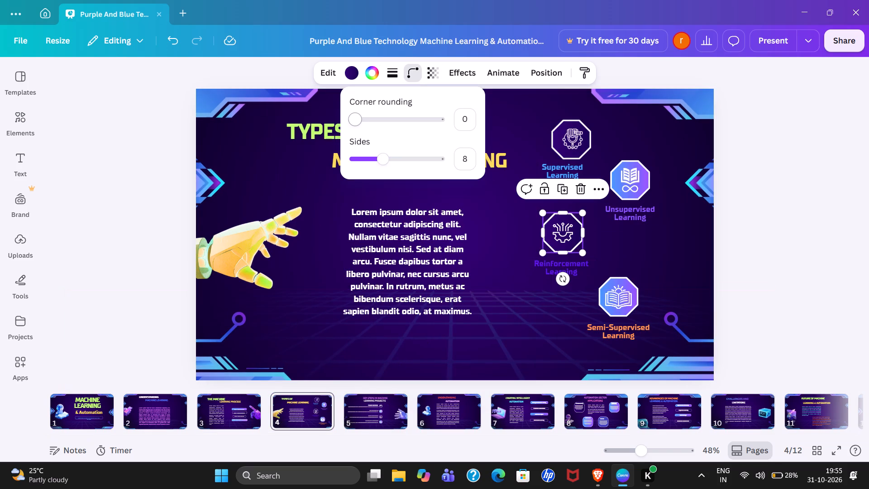
pyautogui.moveTo(362, 121); pyautogui.dragTo(442, 129)
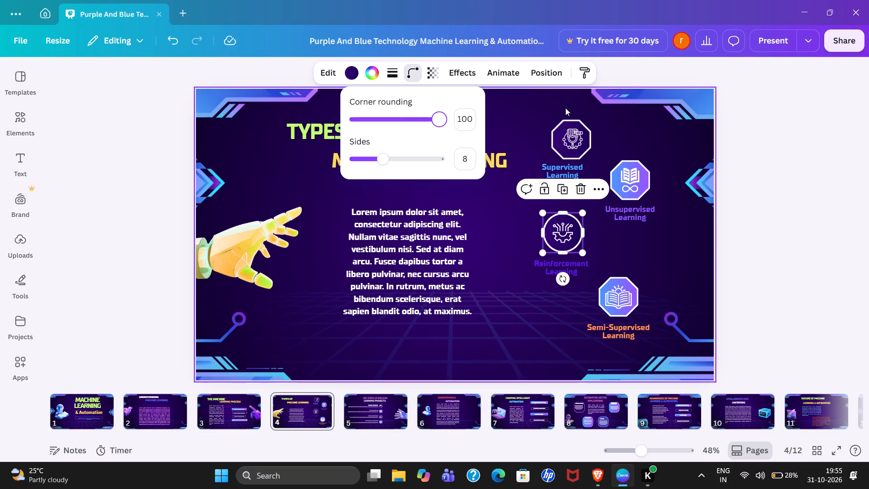
pyautogui.click(551, 136)
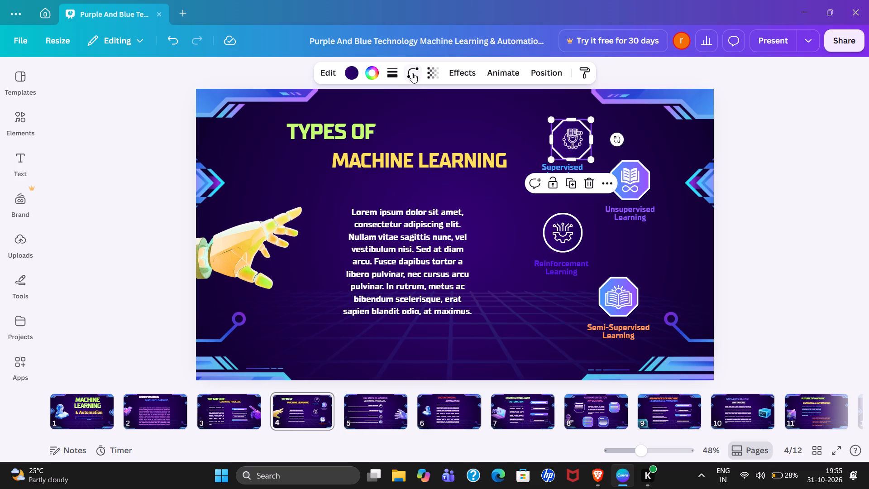
pyautogui.click(412, 73)
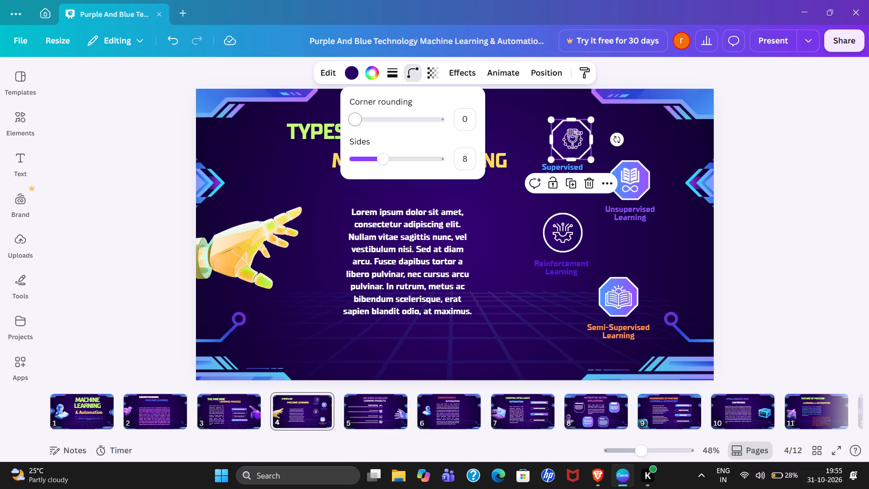
pyautogui.moveTo(355, 123); pyautogui.dragTo(464, 133)
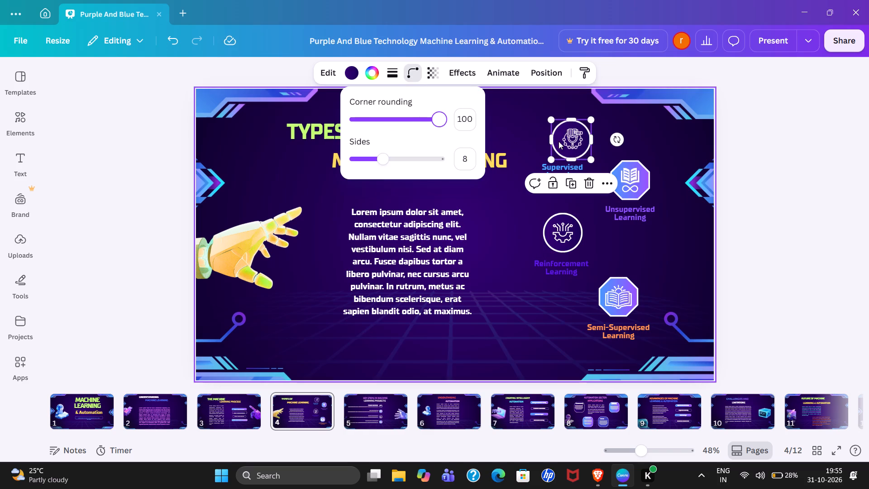
# Set the corner rounding of the Unsupervised Learning and Semi-Supervised Learning icon octagons to 100.
pyautogui.click(639, 166)
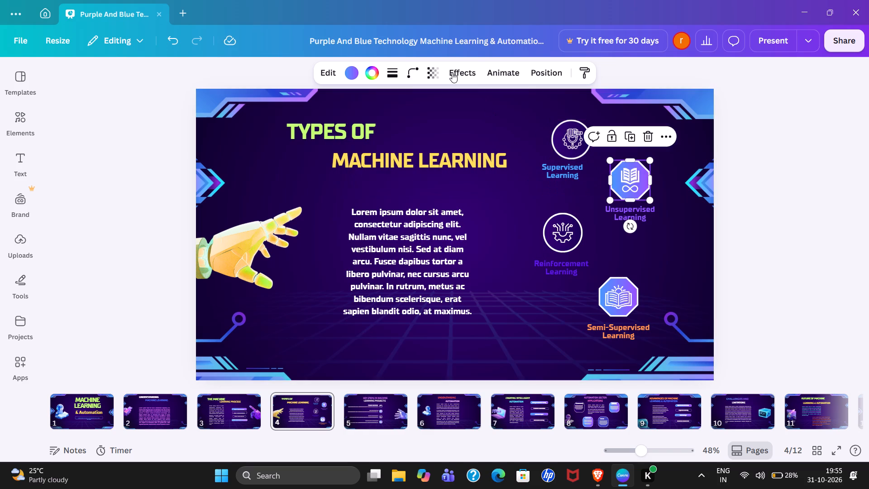
pyautogui.click(414, 72)
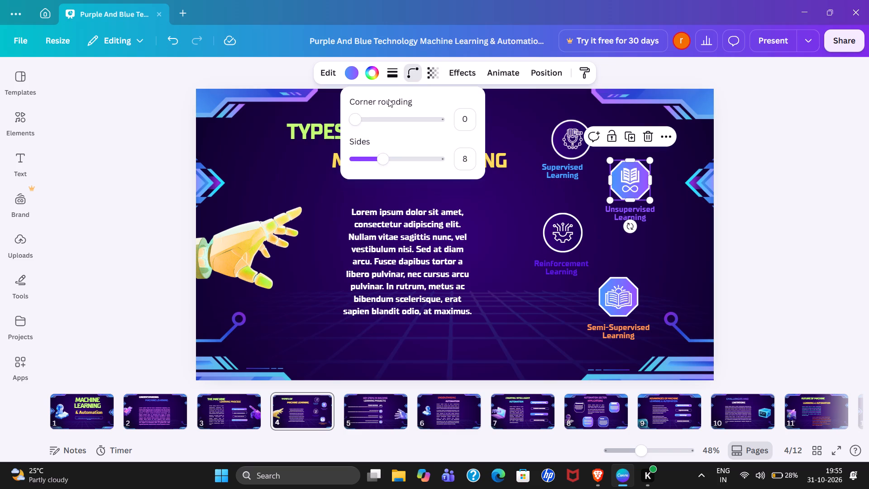
pyautogui.moveTo(357, 123); pyautogui.dragTo(452, 134)
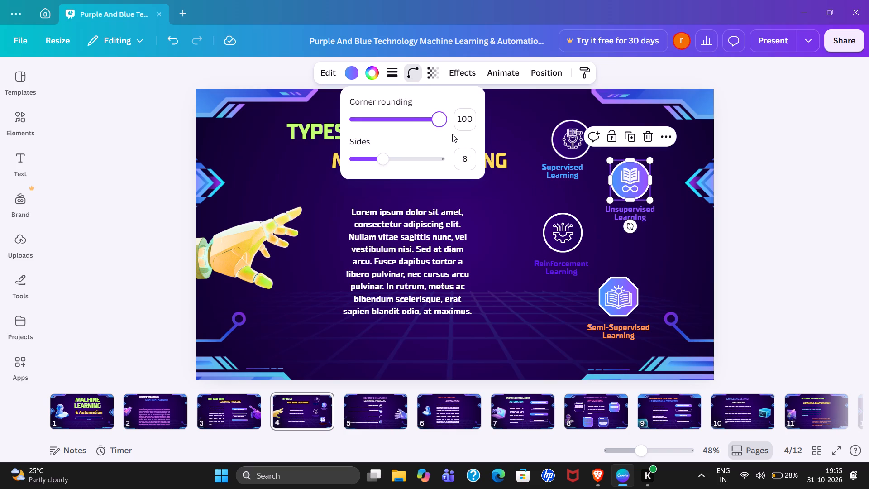
pyautogui.click(602, 293)
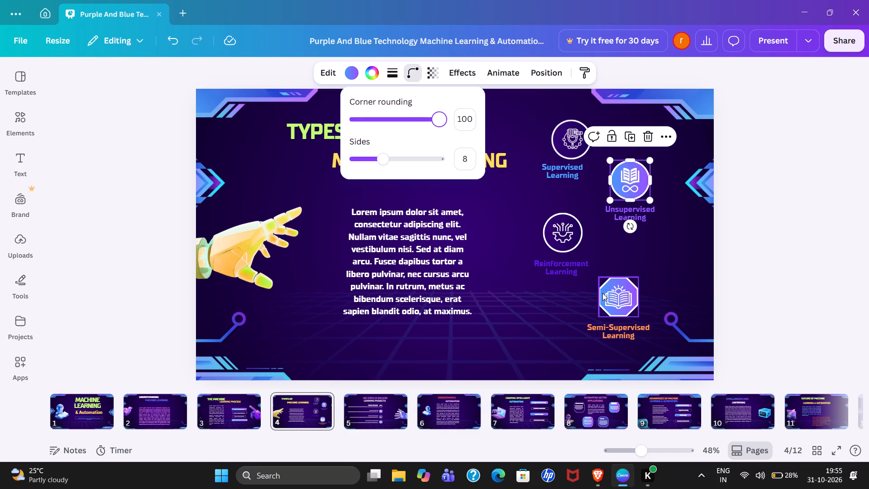
pyautogui.click(412, 72)
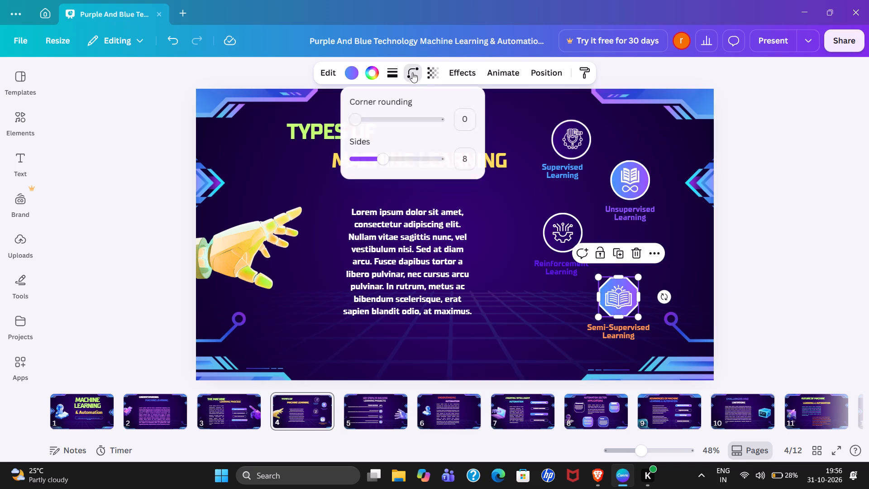
pyautogui.moveTo(357, 120); pyautogui.dragTo(421, 134)
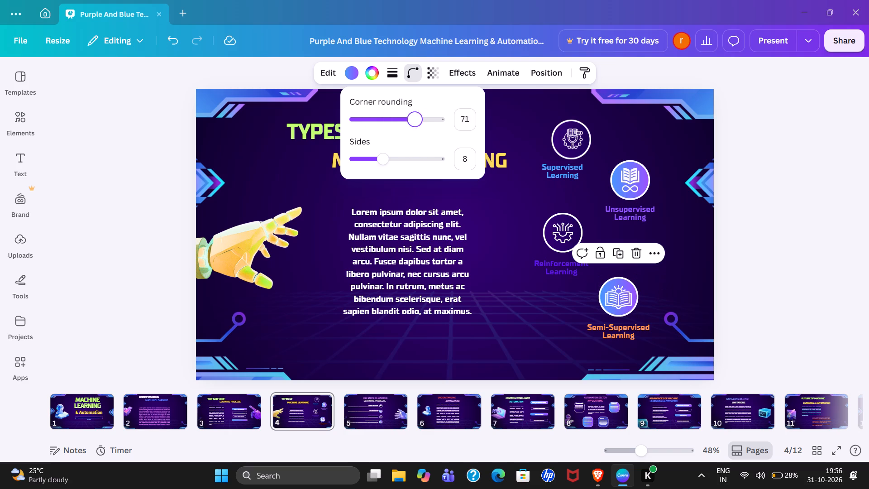
pyautogui.moveTo(421, 134); pyautogui.dragTo(446, 137)
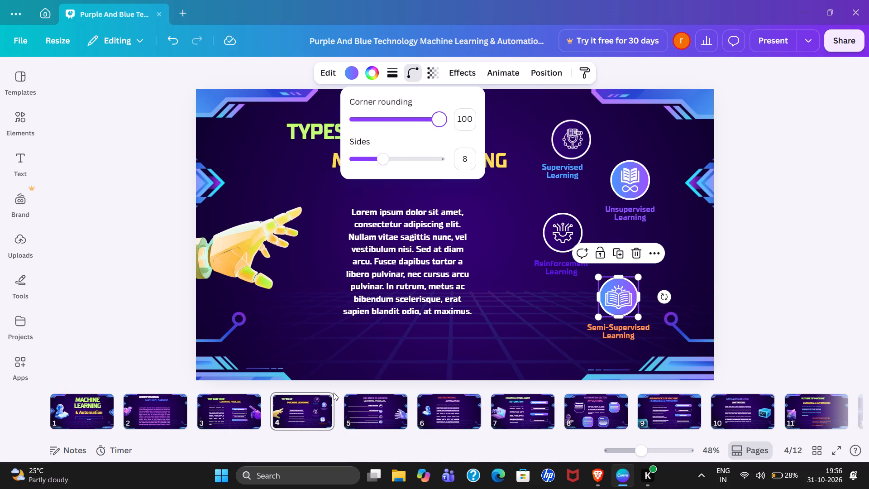
# On slide 3, raise the Step 1: Data Collection box level with the top of the paragraph and centre its label inside.
pyautogui.click(240, 403)
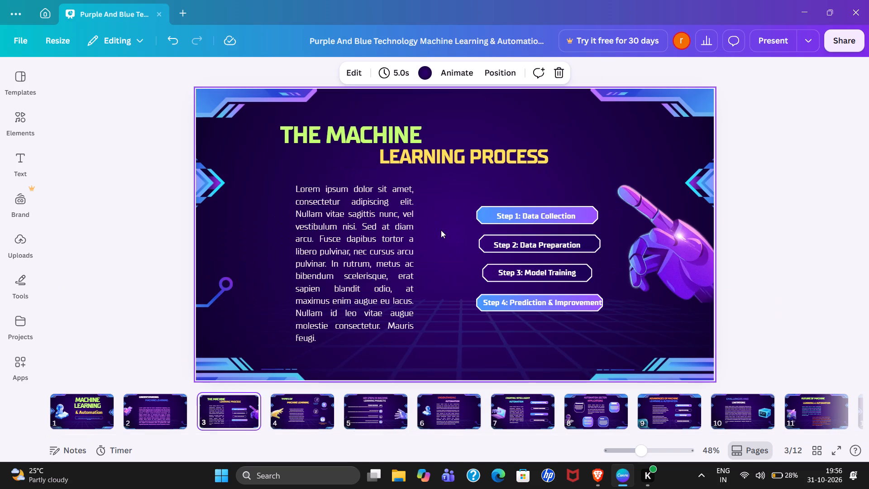
pyautogui.moveTo(489, 214); pyautogui.dragTo(489, 212)
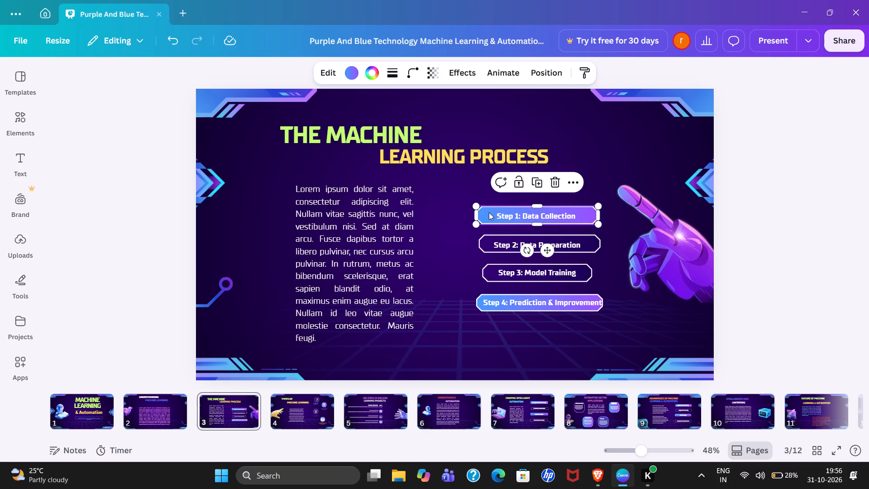
pyautogui.moveTo(489, 212); pyautogui.dragTo(490, 193)
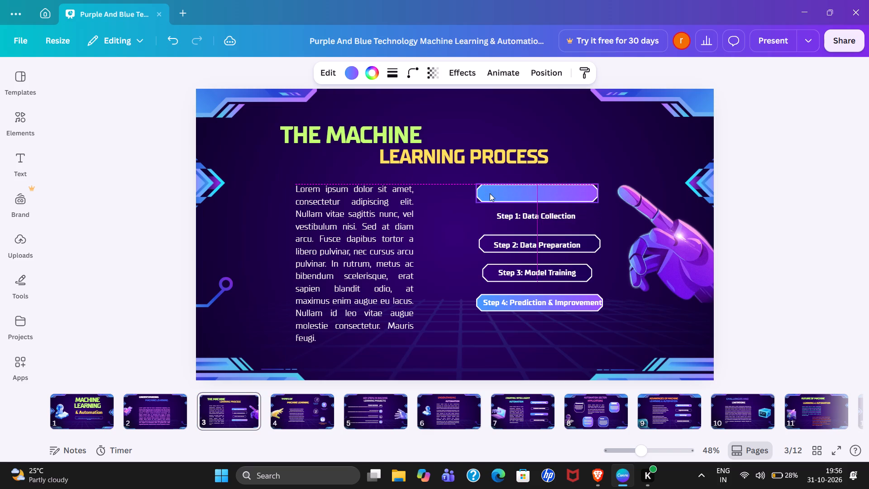
pyautogui.moveTo(508, 217); pyautogui.dragTo(508, 207)
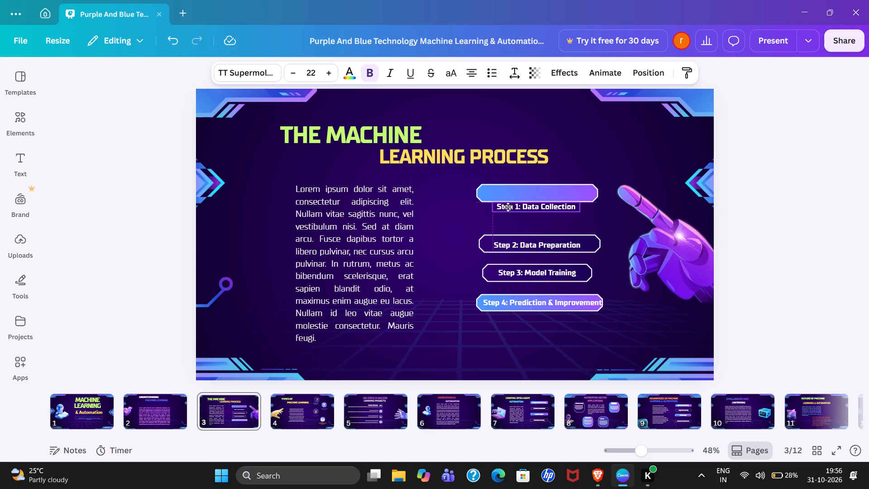
pyautogui.moveTo(508, 207); pyautogui.dragTo(509, 192)
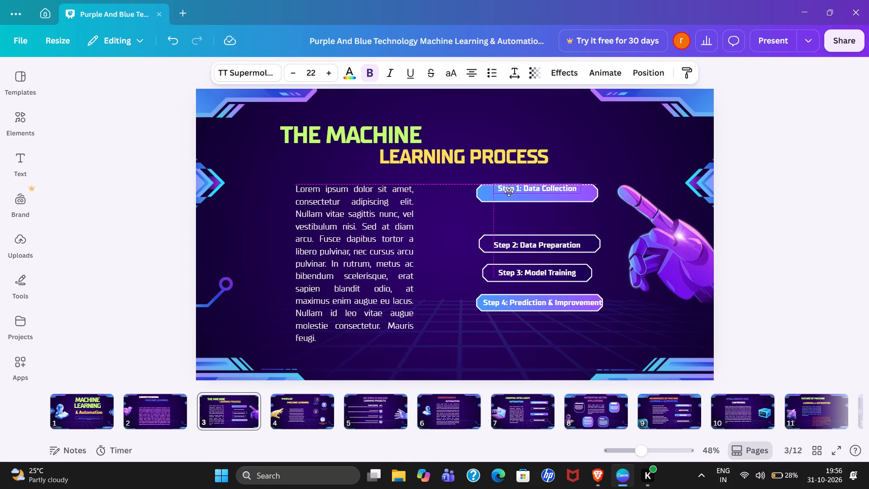
pyautogui.moveTo(509, 192); pyautogui.dragTo(509, 194)
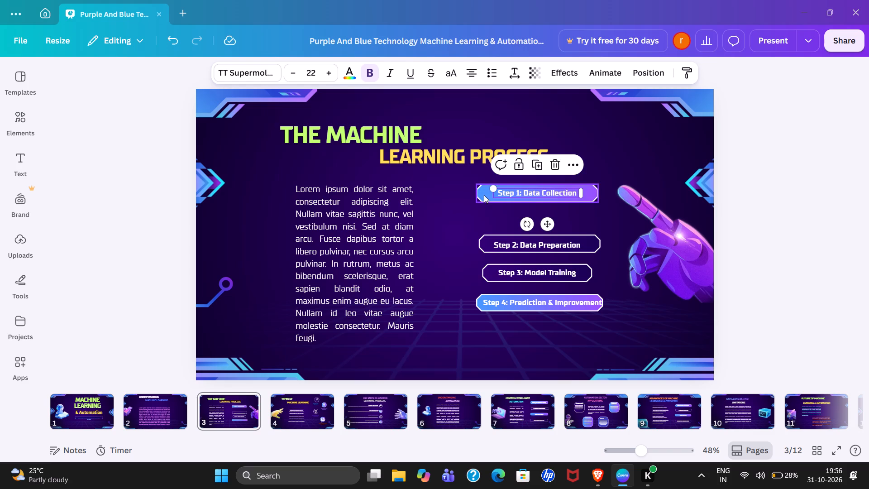
# Set the corner rounding of the Step 1: Data Collection box to 100.
pyautogui.click(484, 195)
pyautogui.click(408, 72)
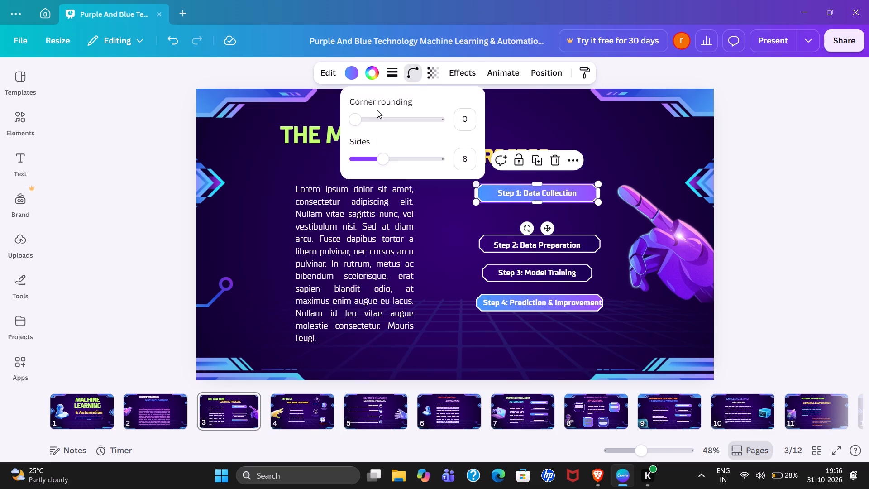
pyautogui.moveTo(357, 119); pyautogui.dragTo(476, 134)
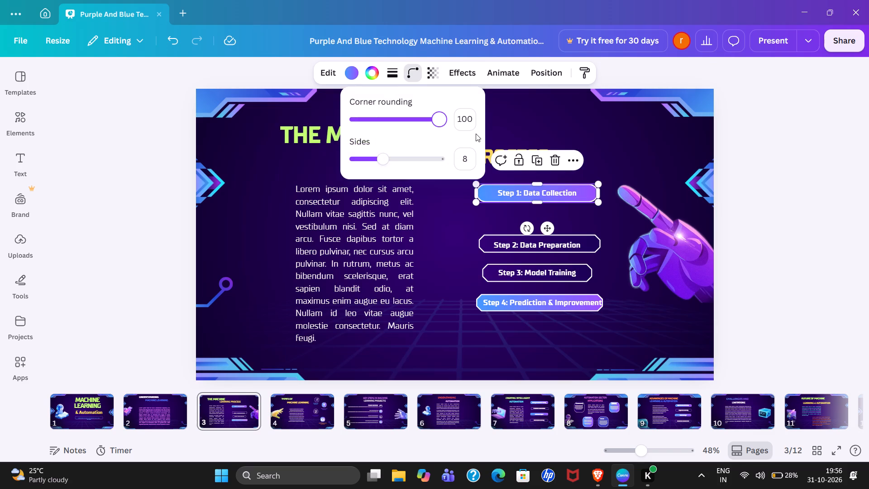
# Lower the Step 4: Prediction & Improvement box towards the end of the paragraph and move its label back inside.
pyautogui.moveTo(507, 309); pyautogui.dragTo(509, 329)
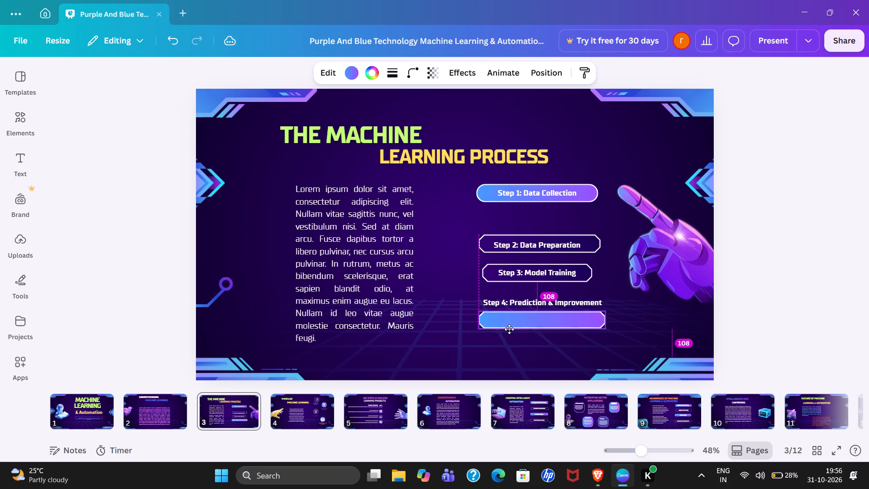
pyautogui.moveTo(509, 329); pyautogui.dragTo(509, 331)
pyautogui.moveTo(492, 304); pyautogui.dragTo(492, 331)
pyautogui.click(492, 330)
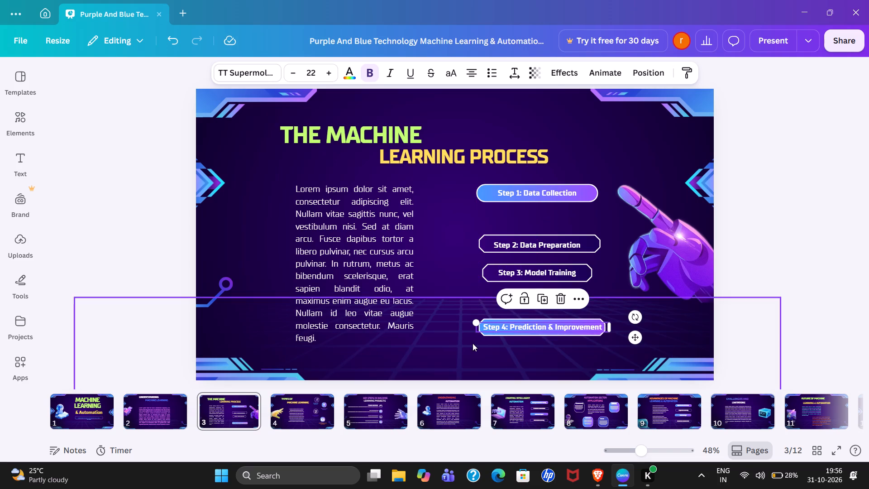
pyautogui.click(468, 345)
# Set the corner rounding of the Step 4: Prediction & Improvement box to 100.
pyautogui.click(512, 331)
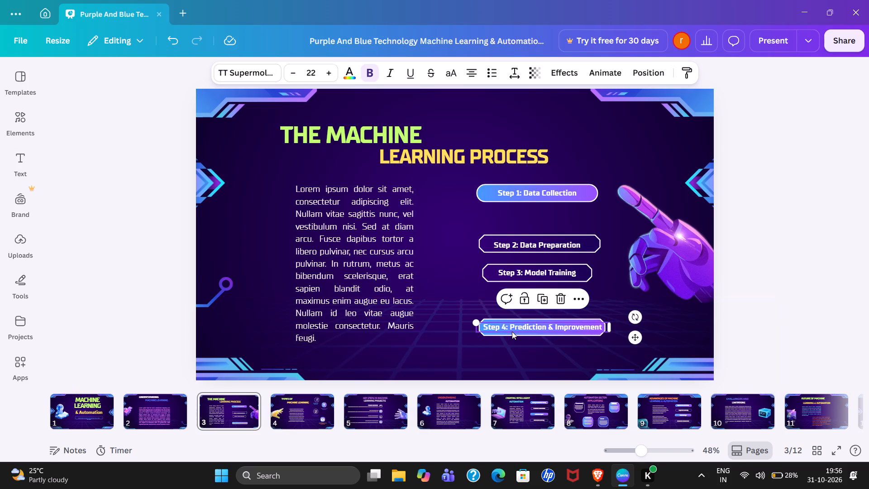
pyautogui.click(449, 338)
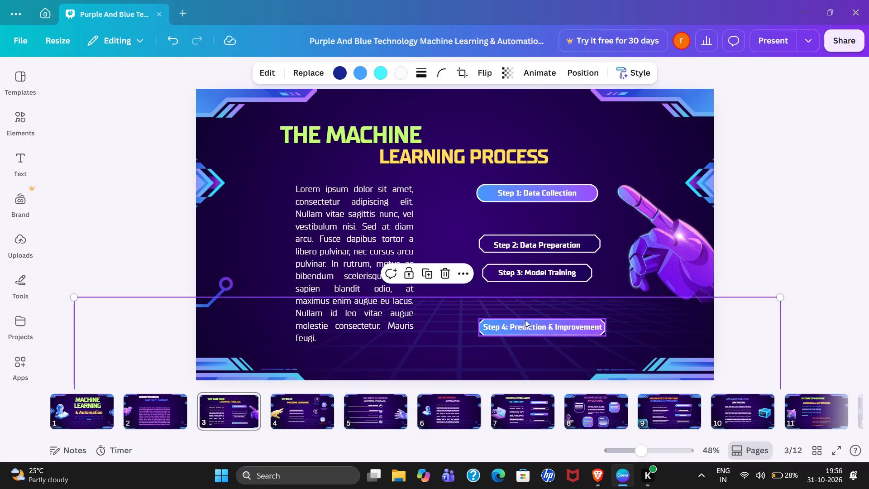
pyautogui.click(526, 320)
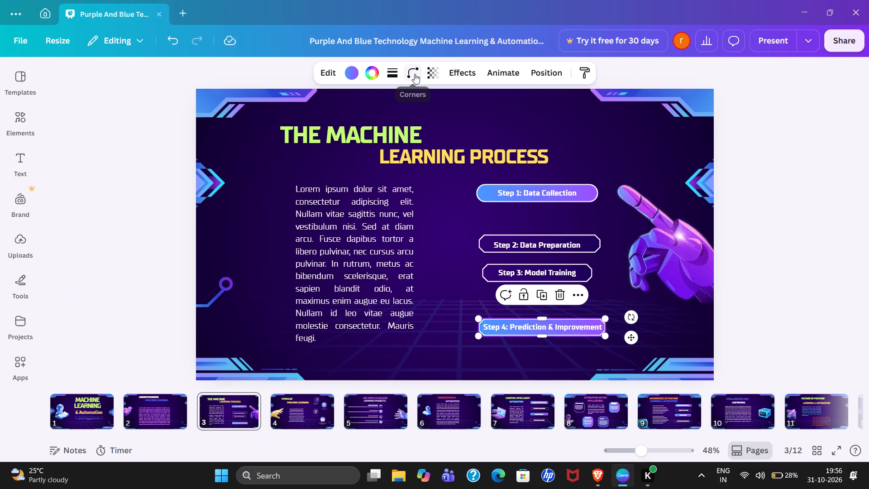
pyautogui.click(415, 74)
pyautogui.moveTo(357, 120); pyautogui.dragTo(416, 134)
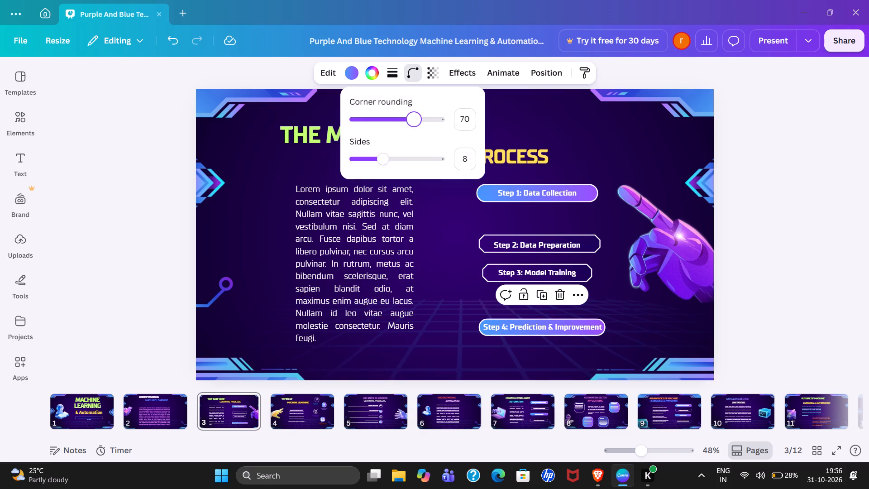
pyautogui.moveTo(416, 134); pyautogui.dragTo(474, 146)
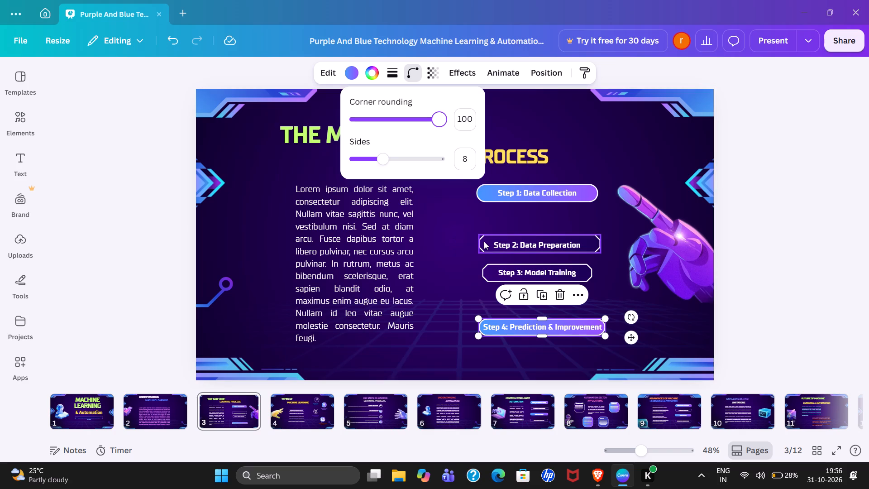
# Raise the Step 2: Data Preparation box slightly, aligned under the Step 1 box, and centre its label inside.
pyautogui.moveTo(484, 241); pyautogui.dragTo(482, 236)
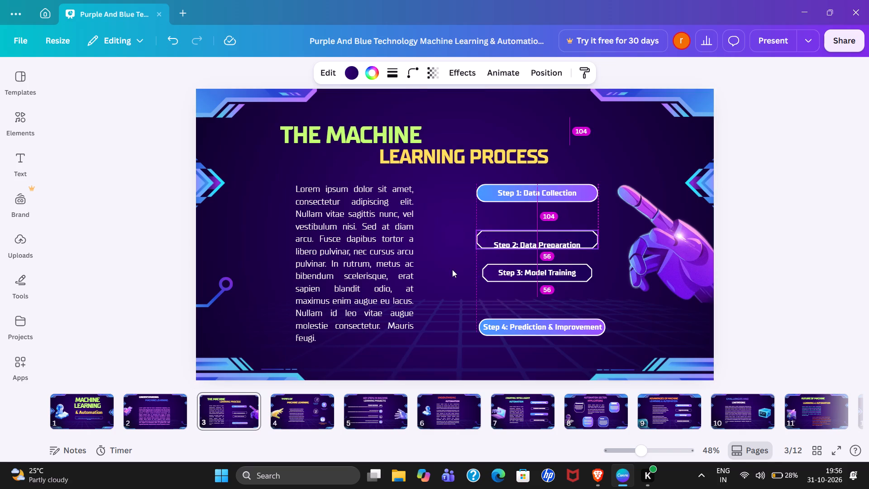
pyautogui.click(452, 270)
pyautogui.moveTo(537, 242); pyautogui.dragTo(535, 240)
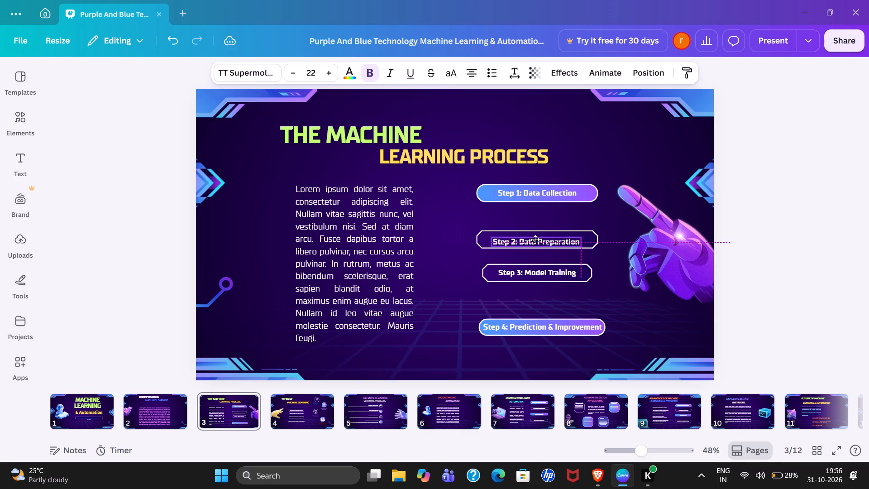
pyautogui.moveTo(535, 240); pyautogui.dragTo(535, 238)
pyautogui.click(435, 264)
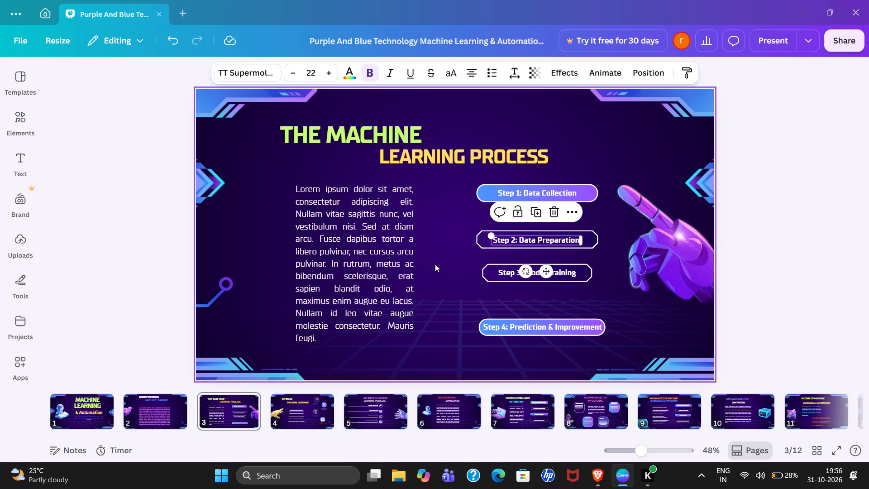
# Set the corner rounding of the Step 2: Data Preparation box to 100.
pyautogui.click(487, 240)
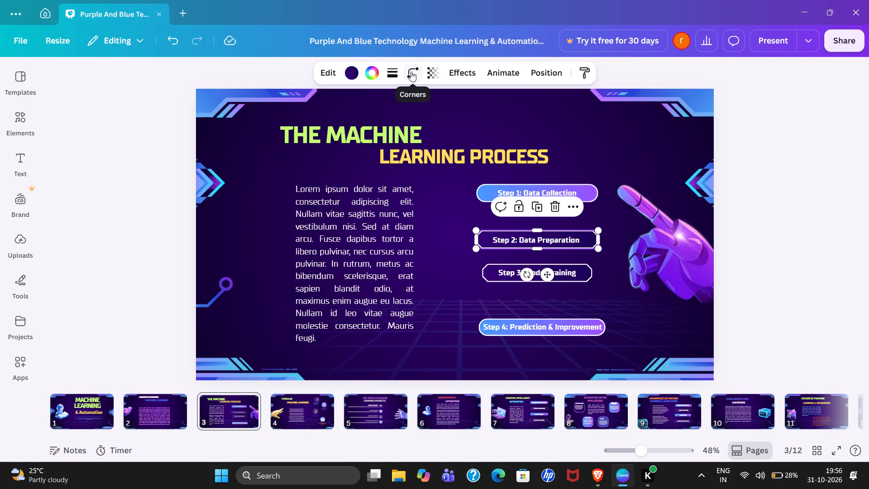
pyautogui.click(411, 72)
pyautogui.moveTo(358, 118); pyautogui.dragTo(445, 128)
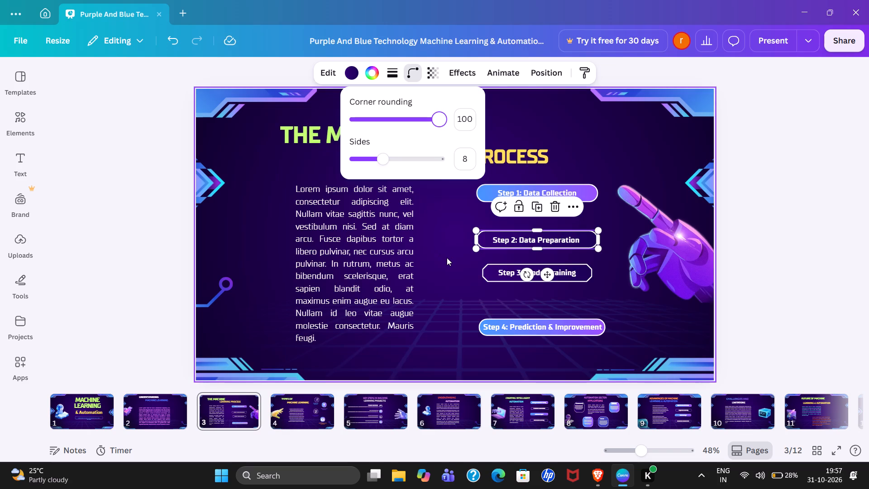
pyautogui.click(447, 258)
# Lower the Step 3: Model Training box to about midway between the Step 2 and Step 4 boxes and move its label back inside.
pyautogui.moveTo(493, 274); pyautogui.dragTo(493, 283)
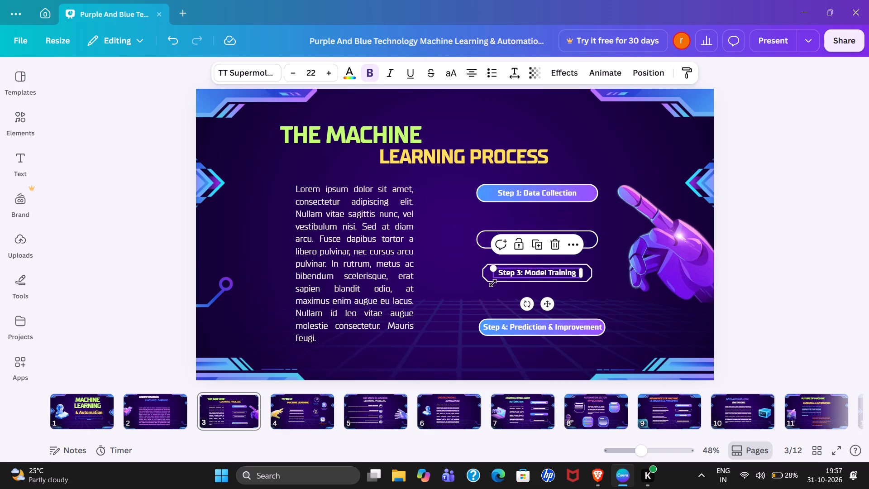
pyautogui.moveTo(493, 283); pyautogui.dragTo(459, 282)
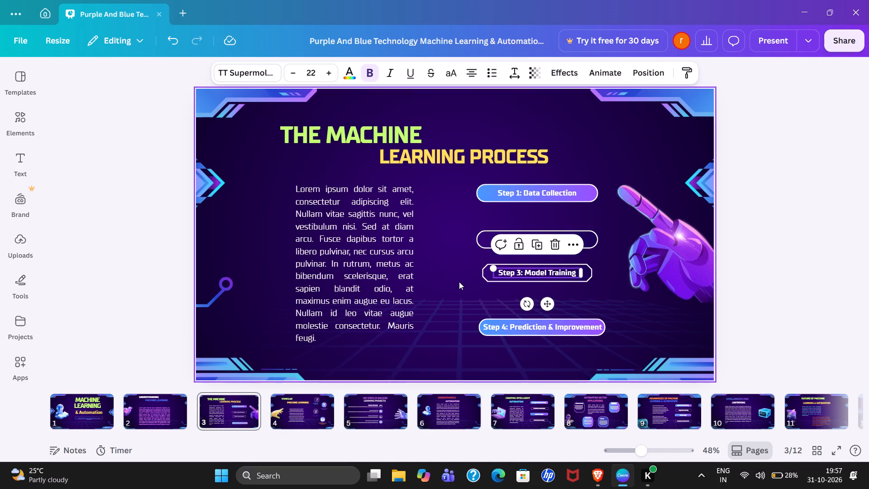
pyautogui.click(459, 282)
pyautogui.moveTo(486, 277); pyautogui.dragTo(486, 282)
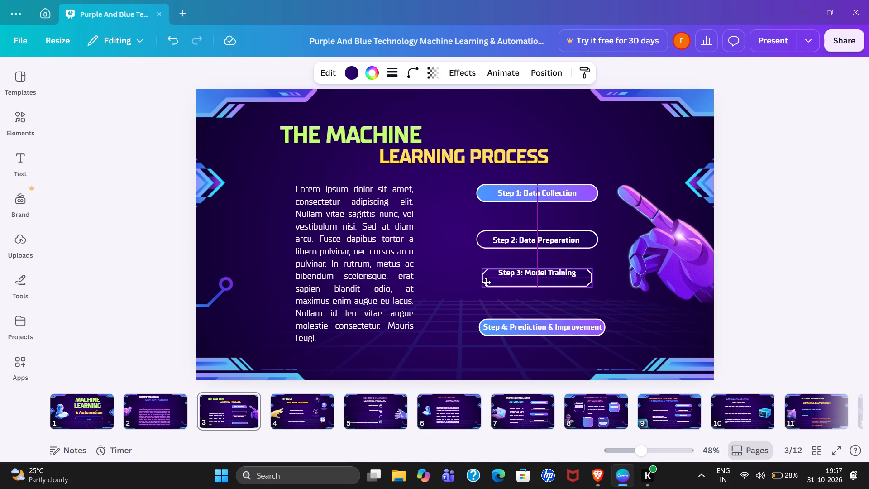
pyautogui.moveTo(486, 282); pyautogui.dragTo(487, 287)
pyautogui.click(441, 311)
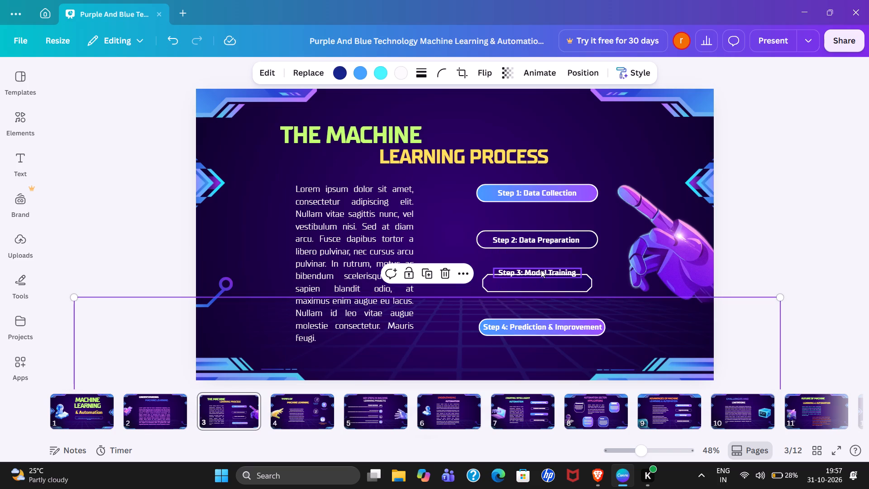
pyautogui.moveTo(542, 269); pyautogui.dragTo(538, 281)
pyautogui.click(469, 286)
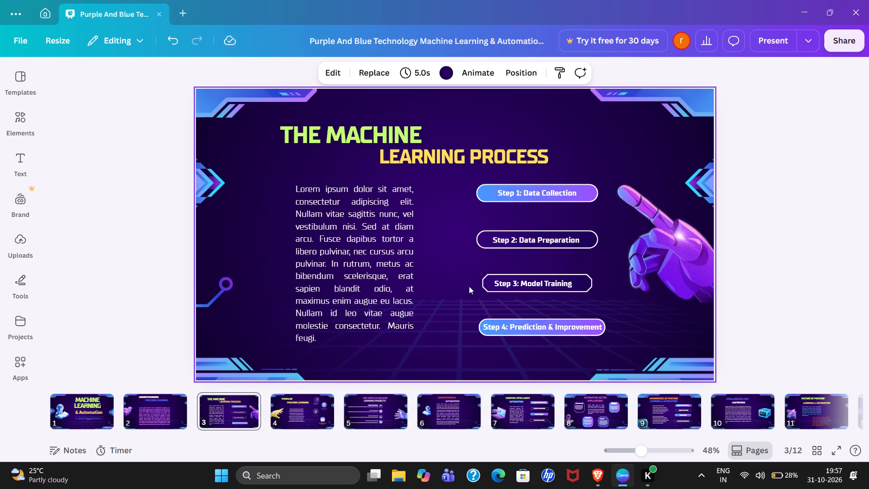
# Set the corner rounding of the Step 3: Model Training box to 100.
pyautogui.click(488, 284)
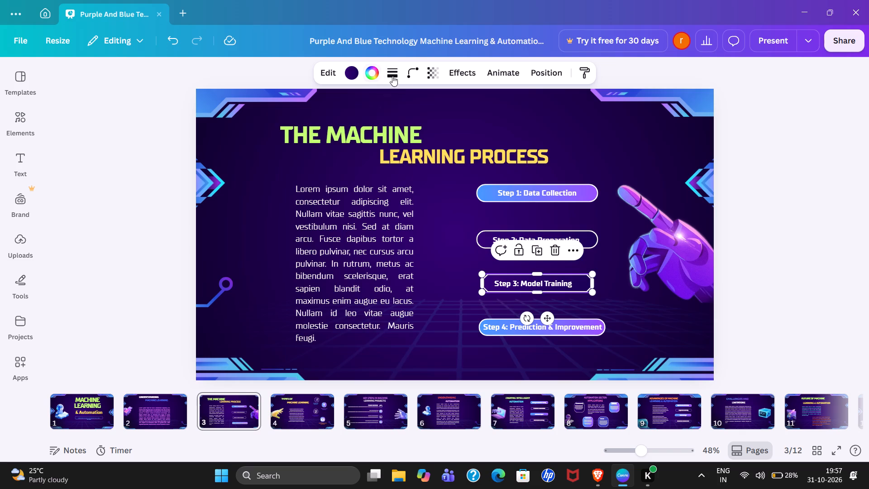
pyautogui.click(408, 77)
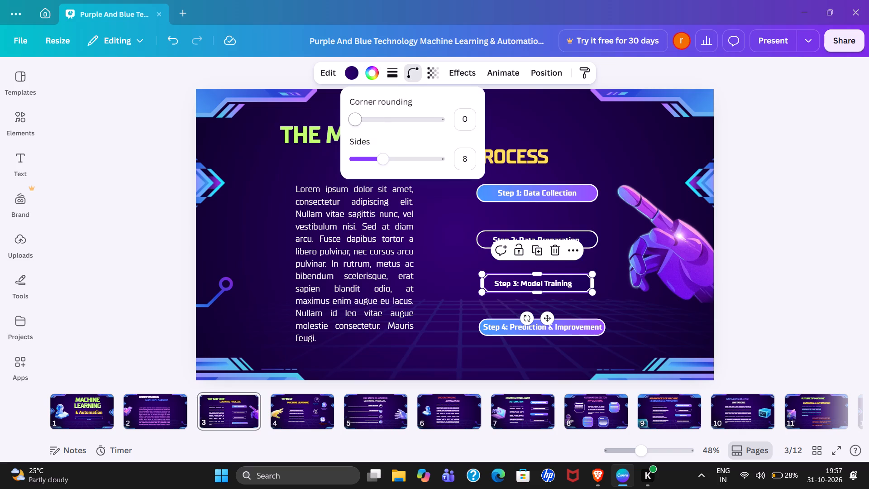
pyautogui.moveTo(359, 123); pyautogui.dragTo(448, 138)
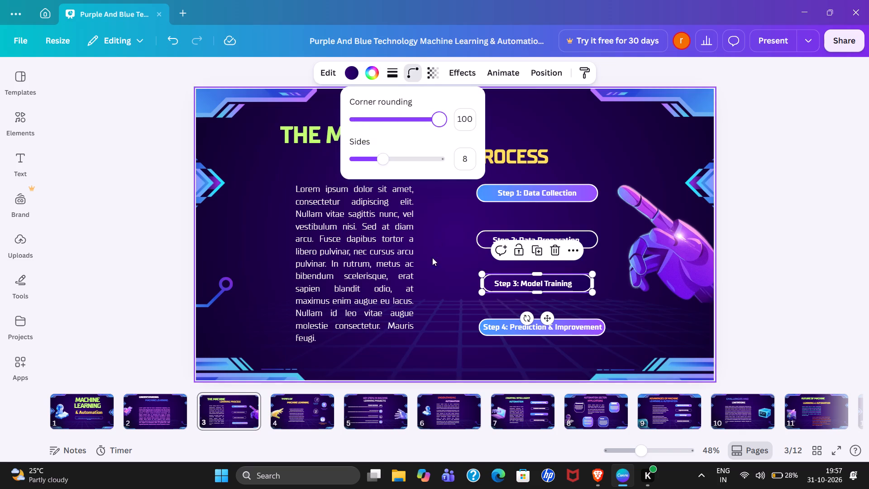
pyautogui.click(439, 302)
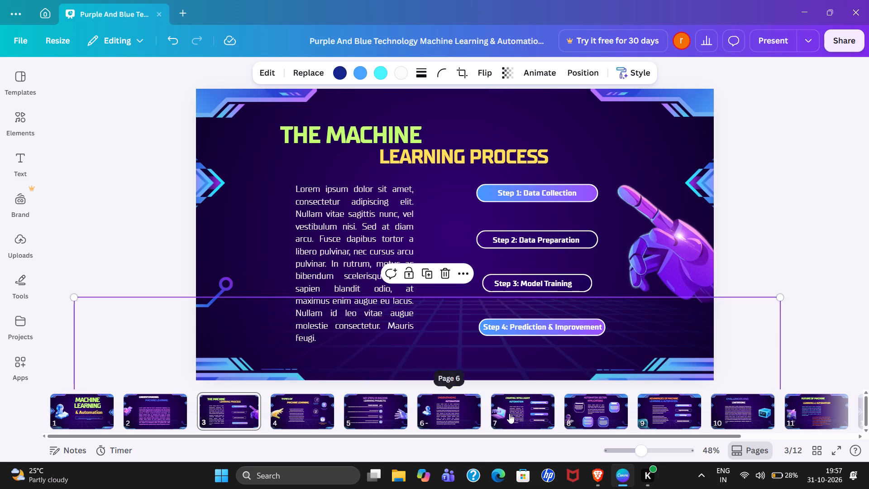
# Go past slide 7 to slide 8 and nudge the central paragraph slightly towards the title and the Manufacturing box.
pyautogui.click(519, 416)
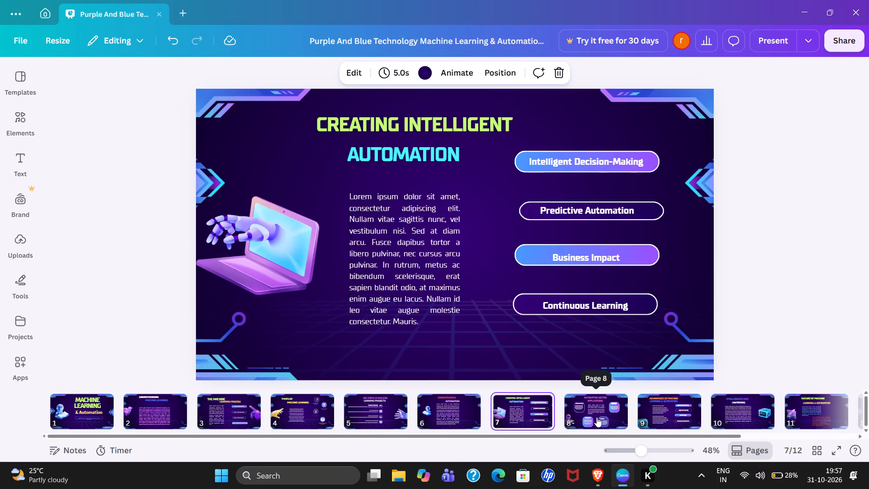
pyautogui.click(597, 417)
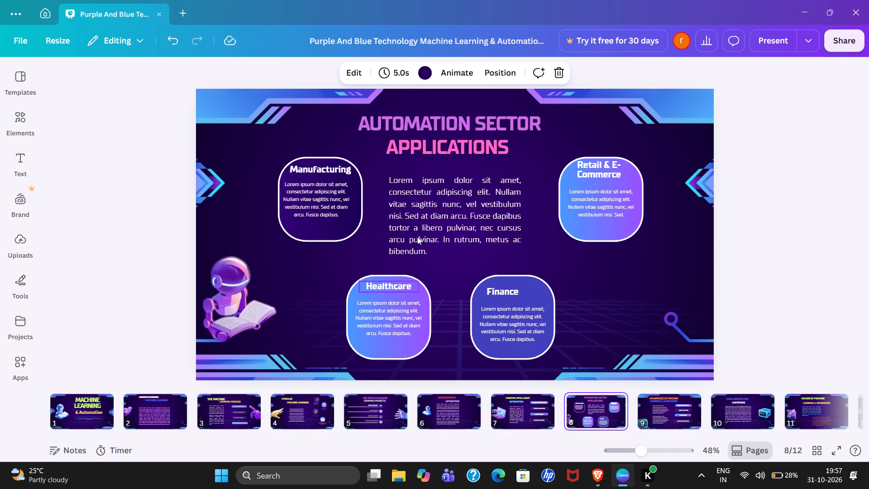
pyautogui.moveTo(443, 217); pyautogui.dragTo(438, 210)
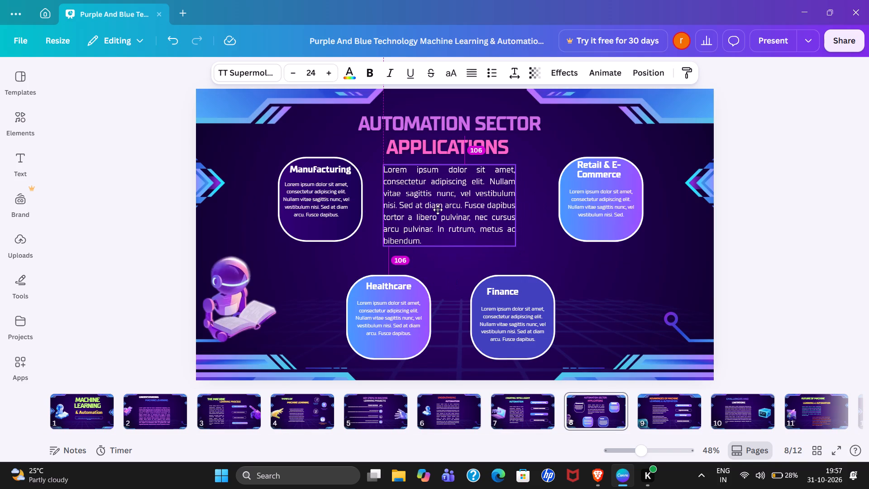
# On slide 8, lower the corner frame graphic above the Manufacturing box and shift it slightly outward from the title.
pyautogui.moveTo(274, 116); pyautogui.dragTo(241, 139)
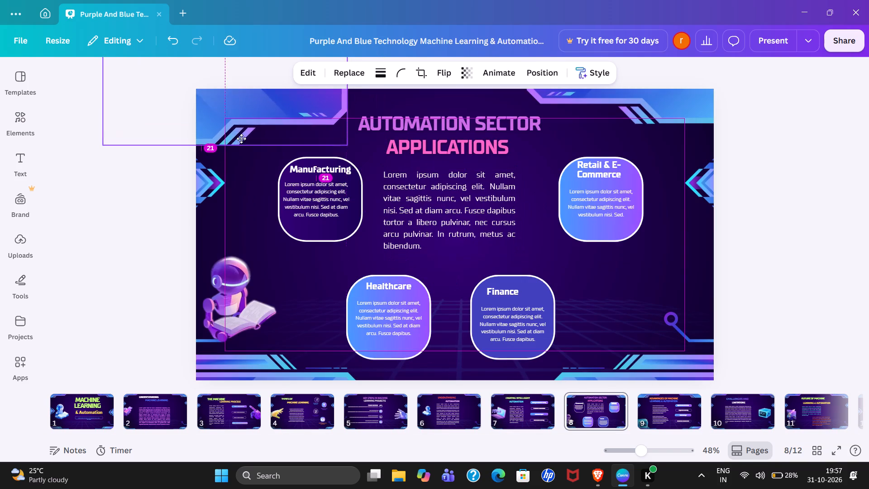
pyautogui.moveTo(241, 139); pyautogui.dragTo(256, 145)
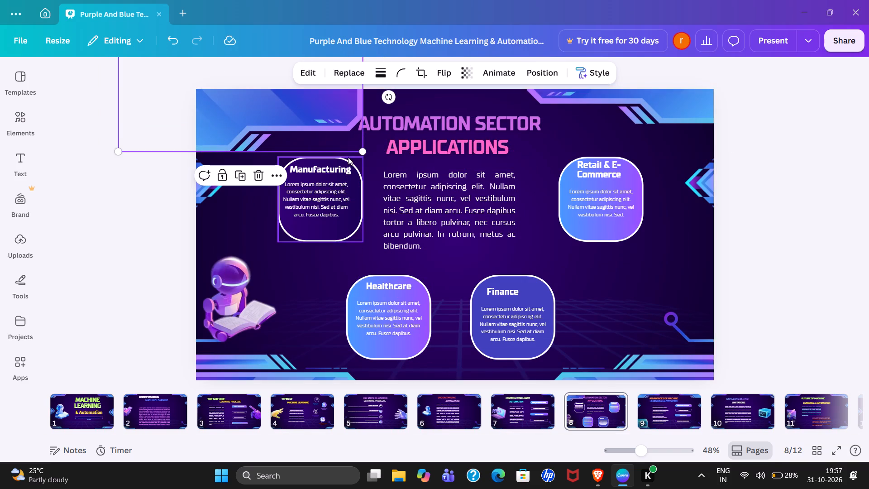
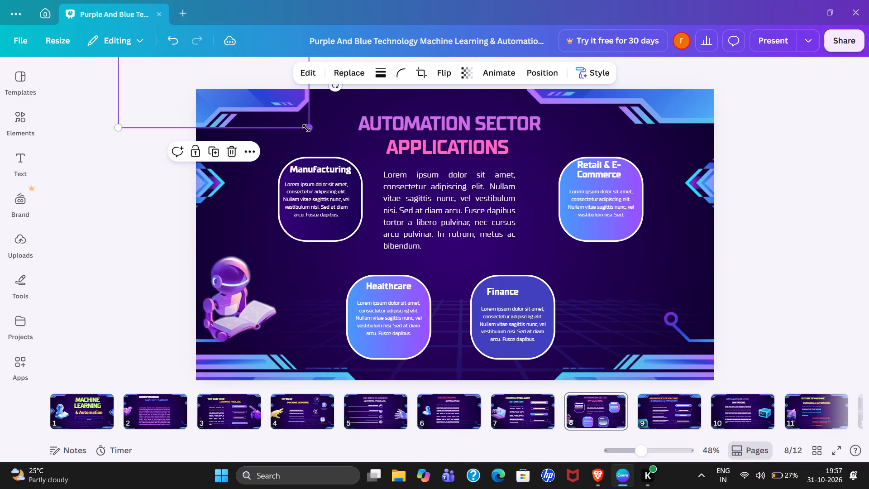
# Raise the corner frame graphic above the Manufacturing box and shift it slightly further outward from the title.
pyautogui.moveTo(265, 112); pyautogui.dragTo(264, 103)
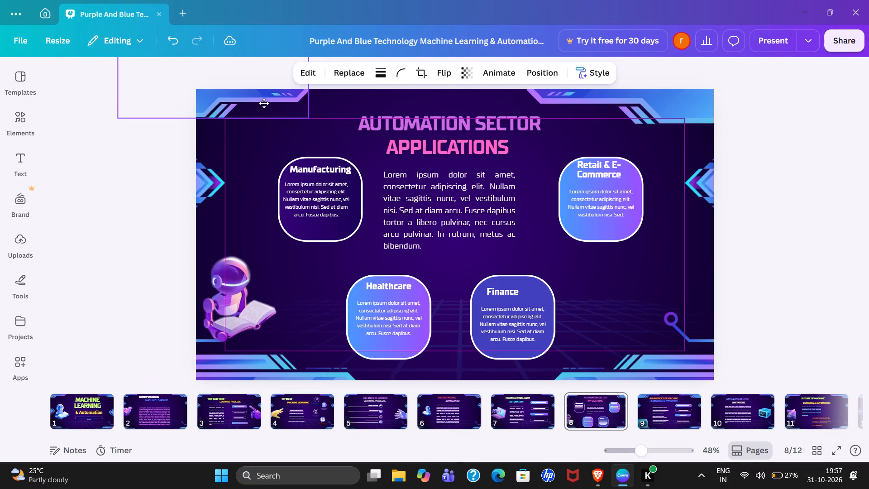
pyautogui.moveTo(264, 103); pyautogui.dragTo(260, 103)
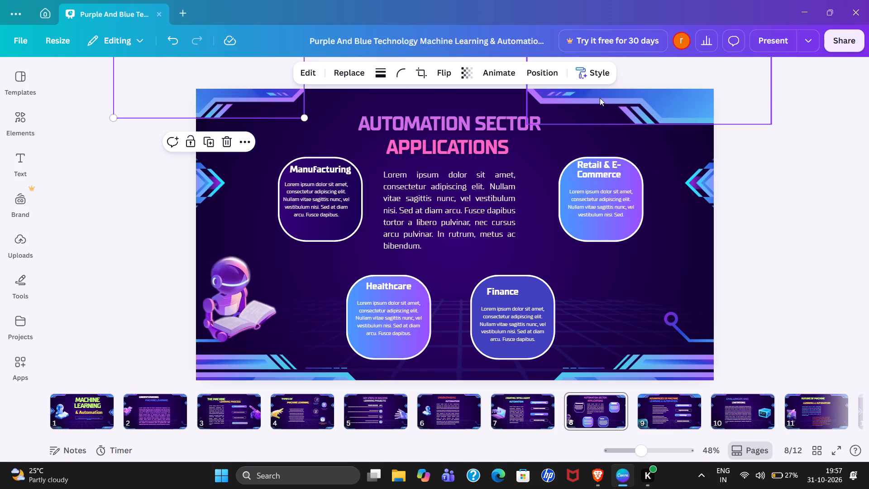
# Lower the corner frame graphic above the Retail & E-Commerce box and shrink it to about 694 by 311.
pyautogui.moveTo(600, 98); pyautogui.dragTo(617, 121)
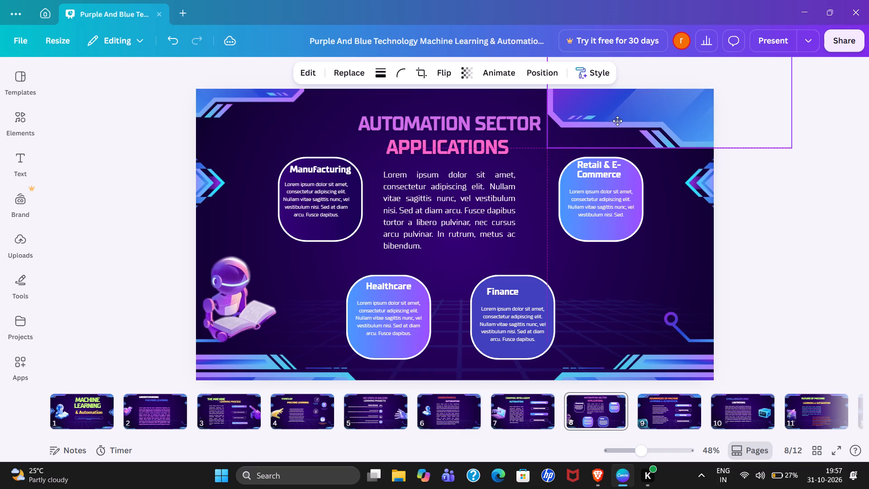
pyautogui.moveTo(540, 148); pyautogui.dragTo(550, 145)
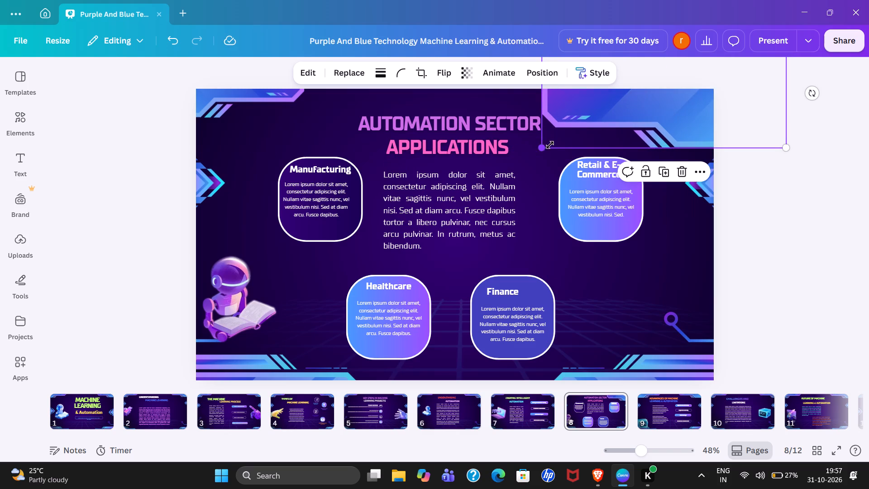
pyautogui.moveTo(550, 145); pyautogui.dragTo(577, 132)
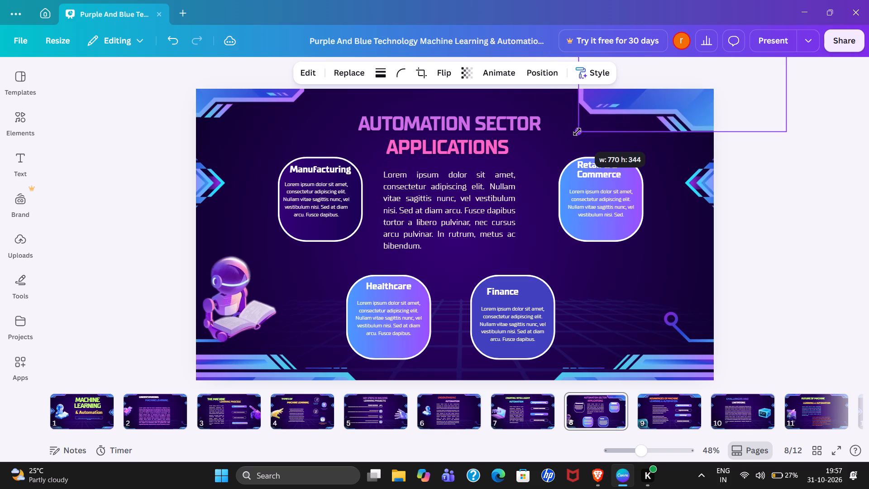
pyautogui.moveTo(577, 132); pyautogui.dragTo(583, 131)
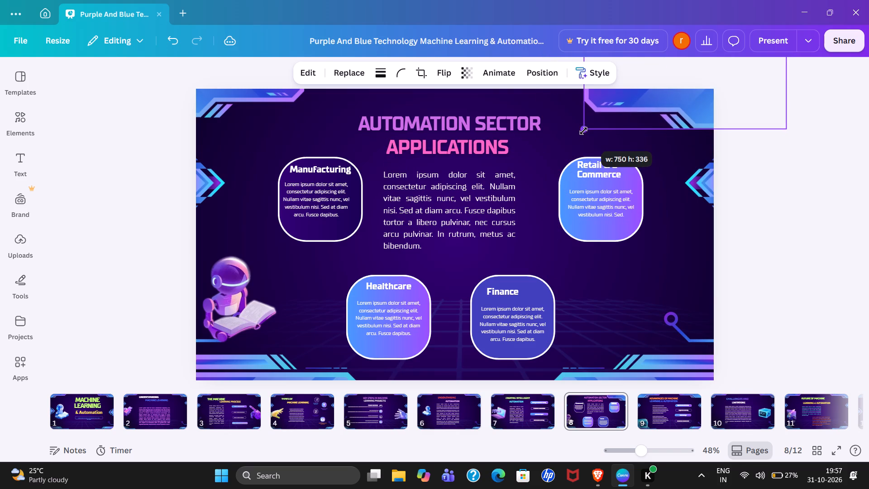
pyautogui.moveTo(583, 131); pyautogui.dragTo(601, 130)
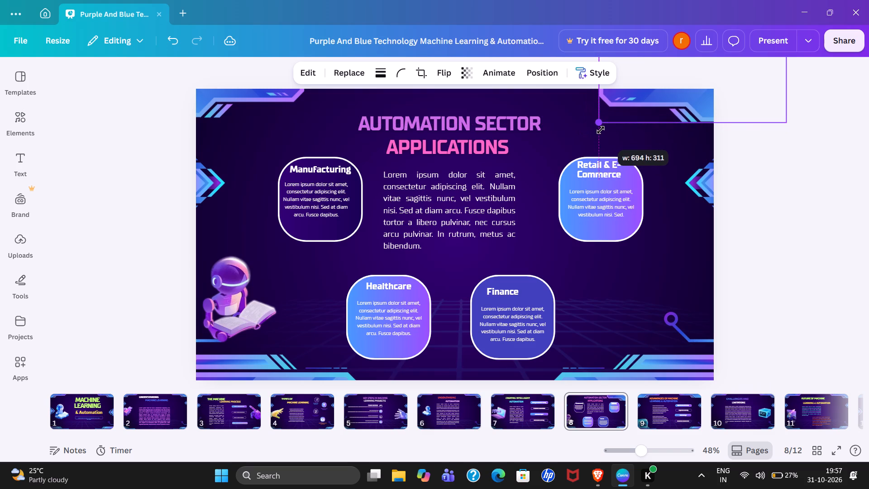
pyautogui.moveTo(601, 130); pyautogui.dragTo(601, 130)
# Reposition the shrunken corner frame above Retail & E-Commerce so its lower edge lines up with the opposite corner frame.
pyautogui.moveTo(653, 86); pyautogui.dragTo(647, 100)
pyautogui.click(639, 106)
pyautogui.moveTo(639, 106); pyautogui.dragTo(633, 113)
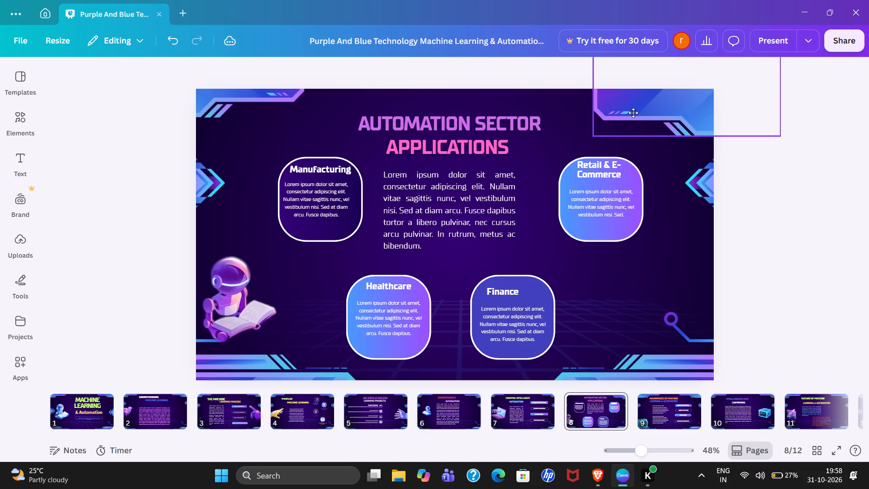
pyautogui.moveTo(633, 113); pyautogui.dragTo(625, 120)
pyautogui.moveTo(625, 120); pyautogui.dragTo(638, 105)
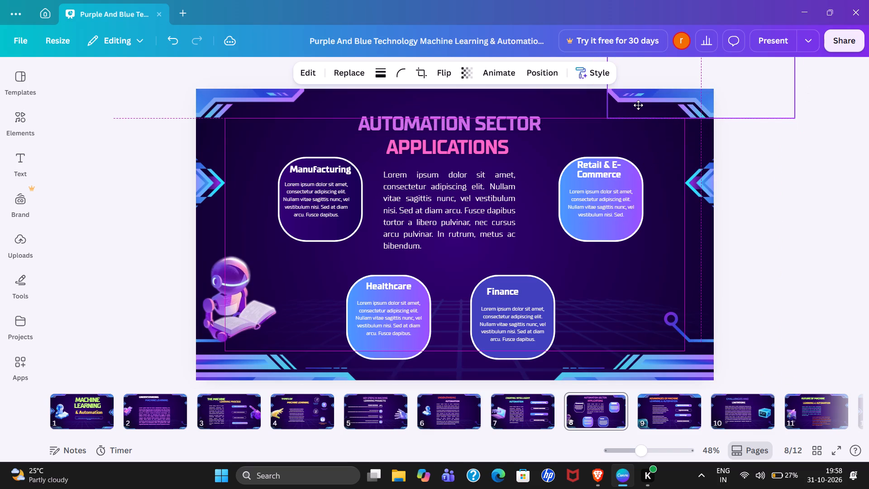
pyautogui.moveTo(638, 105); pyautogui.dragTo(638, 105)
pyautogui.moveTo(638, 105); pyautogui.dragTo(630, 105)
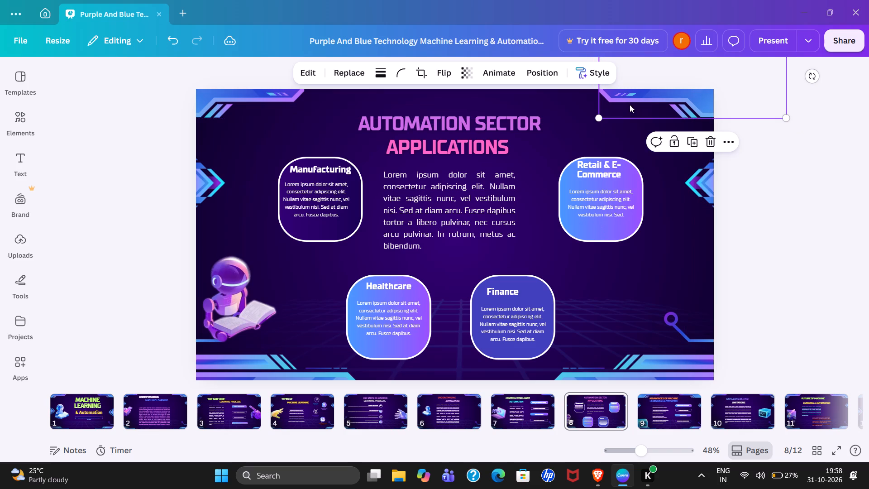
pyautogui.click(558, 141)
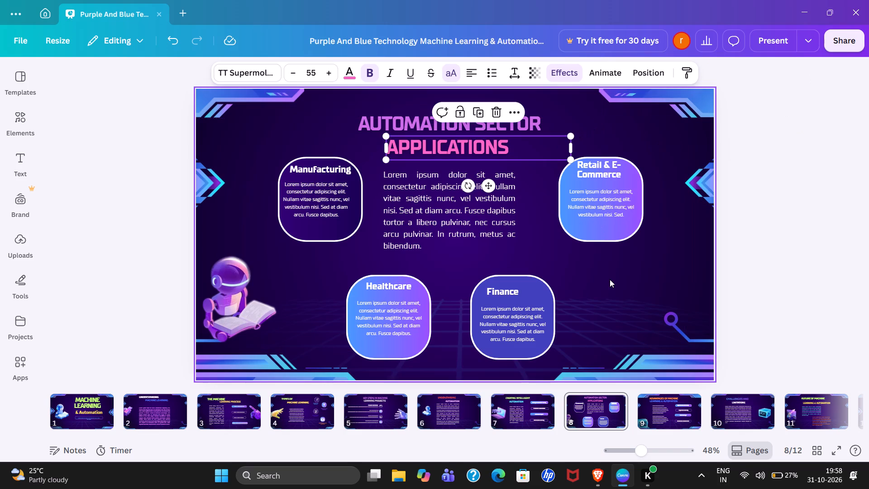
pyautogui.click(610, 279)
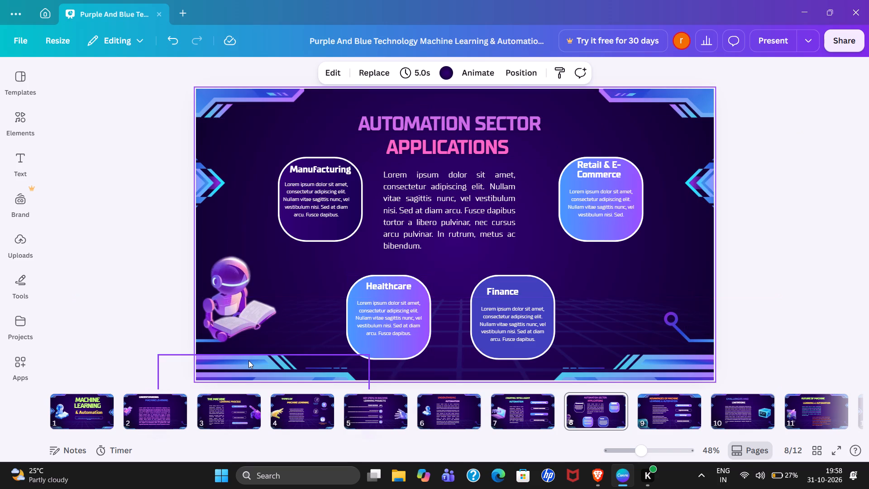
# Shift both bottom corner frame graphics on slide 8 outward towards the slide's side edges, keeping their lower edges level.
pyautogui.moveTo(248, 360); pyautogui.dragTo(209, 361)
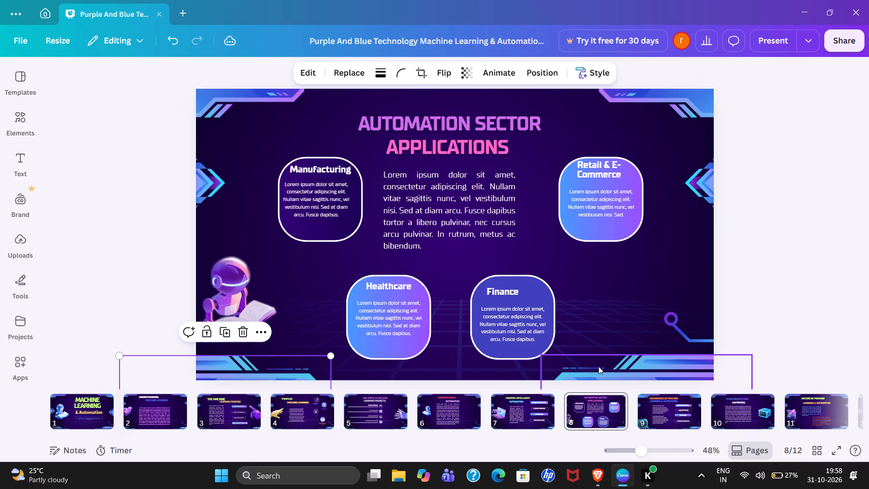
pyautogui.moveTo(663, 360); pyautogui.dragTo(701, 353)
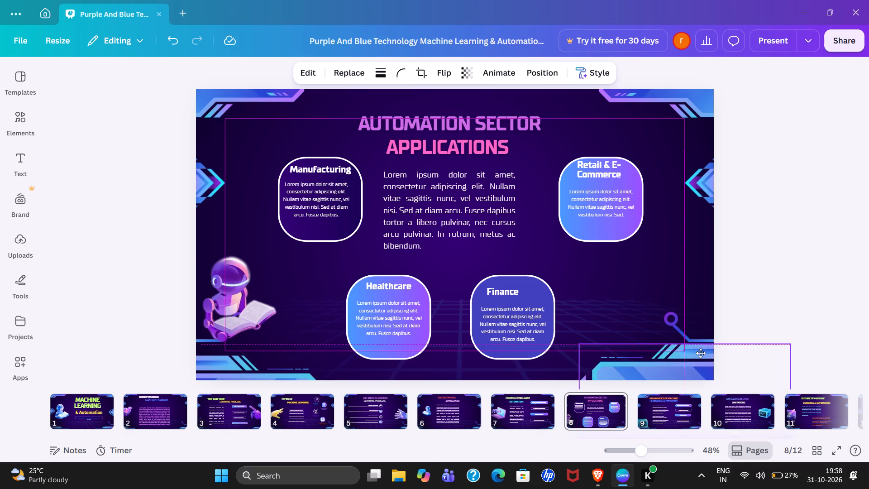
pyautogui.moveTo(701, 353); pyautogui.dragTo(703, 362)
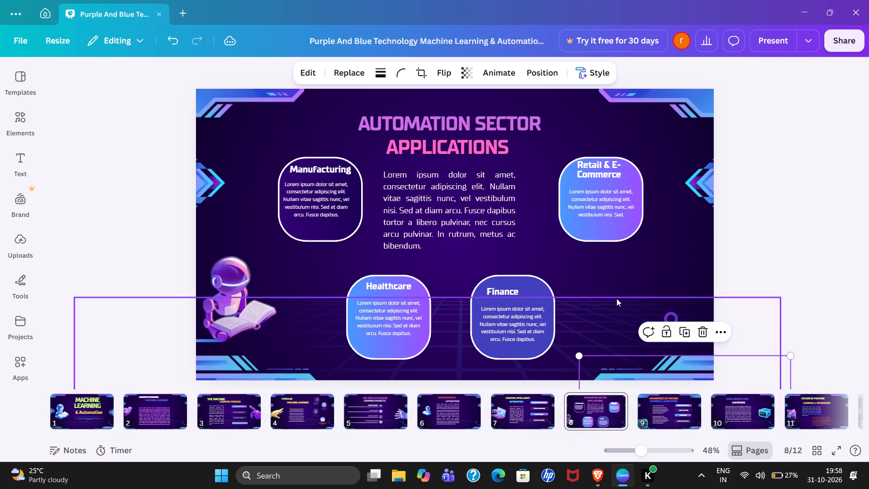
pyautogui.click(616, 295)
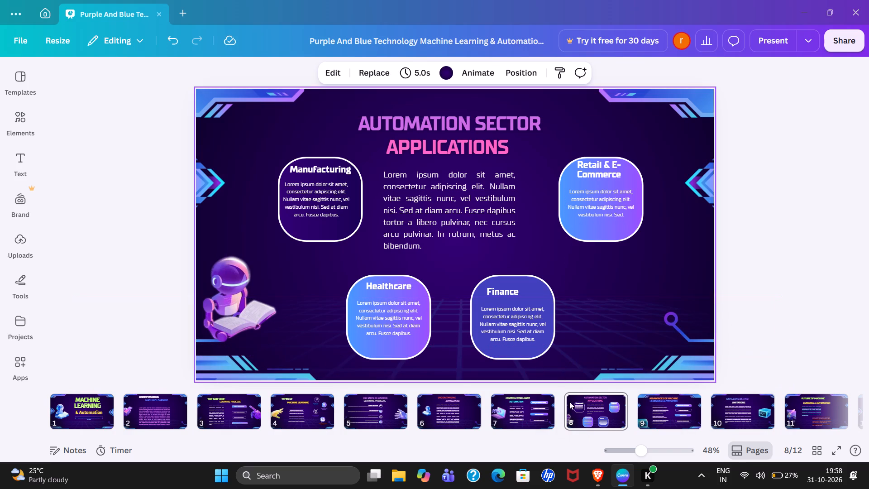
# On slide 9, shift both upper corner frame graphics outward from the title, raising the one at the title's start slightly.
pyautogui.click(596, 417)
pyautogui.click(668, 413)
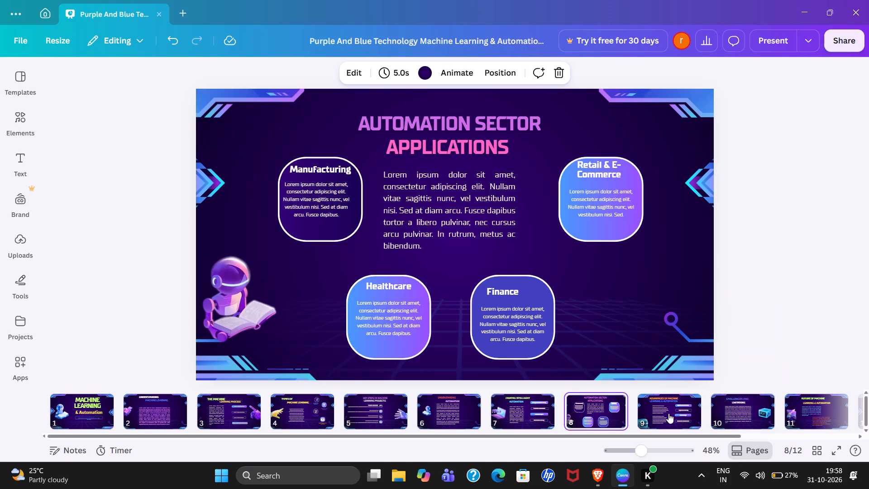
pyautogui.hscroll(-5, 668, 413)
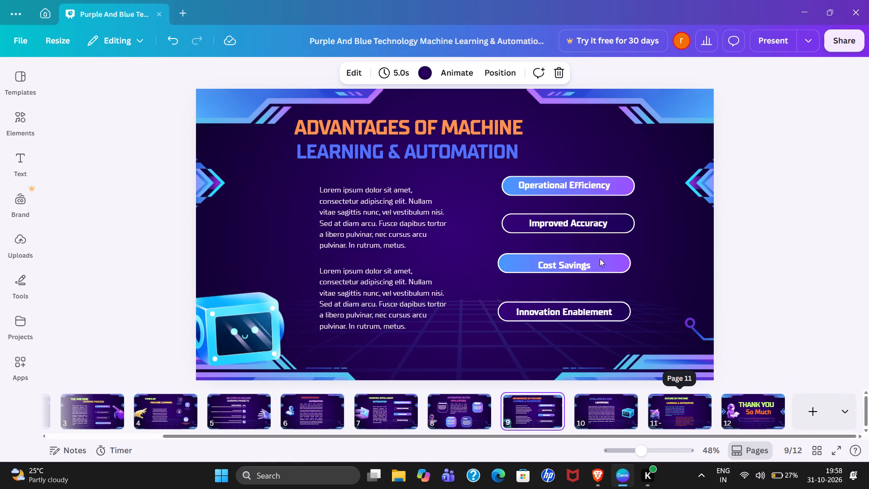
pyautogui.click(244, 116)
pyautogui.moveTo(217, 111); pyautogui.dragTo(198, 125)
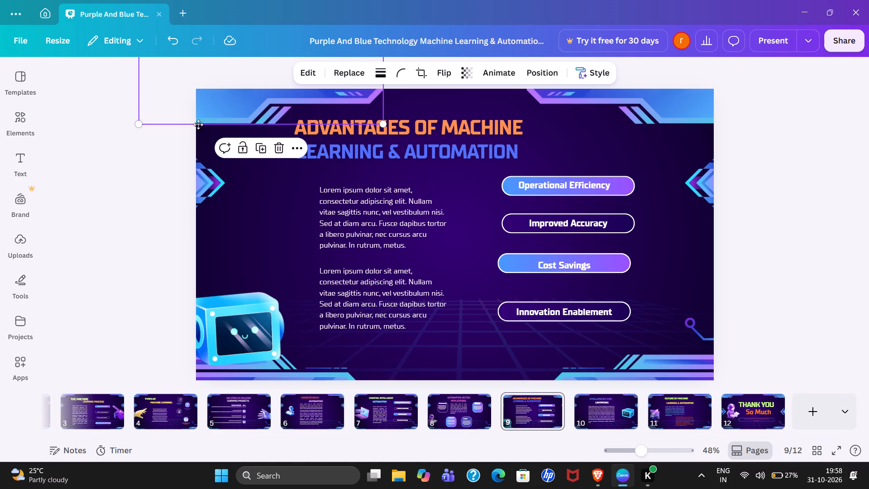
pyautogui.moveTo(198, 125); pyautogui.dragTo(189, 110)
pyautogui.moveTo(595, 102); pyautogui.dragTo(630, 103)
pyautogui.moveTo(230, 115); pyautogui.dragTo(214, 116)
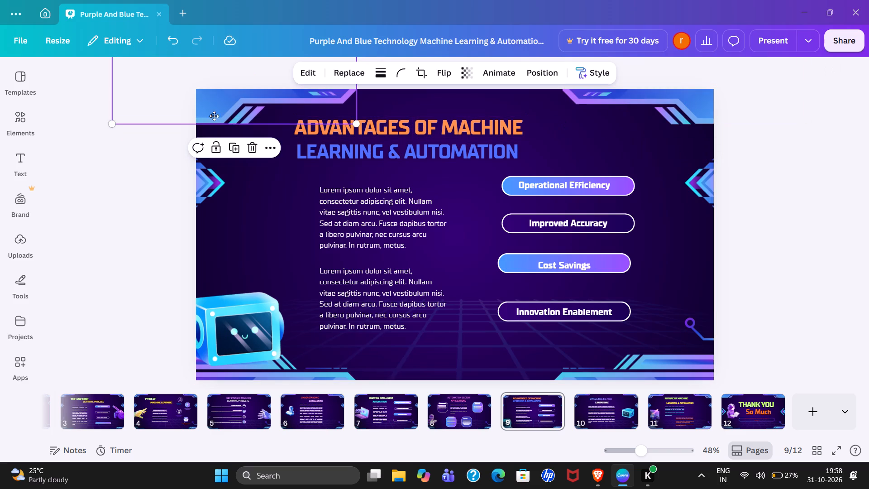
pyautogui.moveTo(214, 116); pyautogui.dragTo(206, 110)
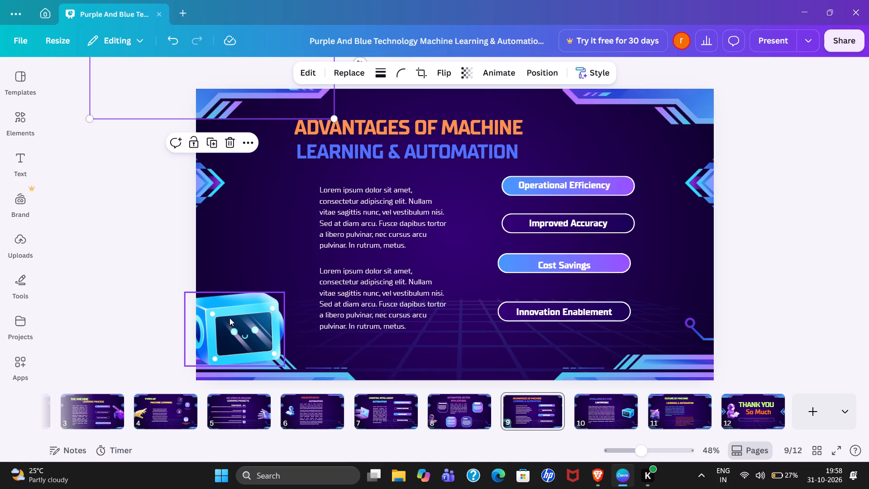
# Move both body paragraphs on slide 9 up and towards the robot's side, reducing the gap between them.
pyautogui.moveTo(359, 225); pyautogui.dragTo(352, 224)
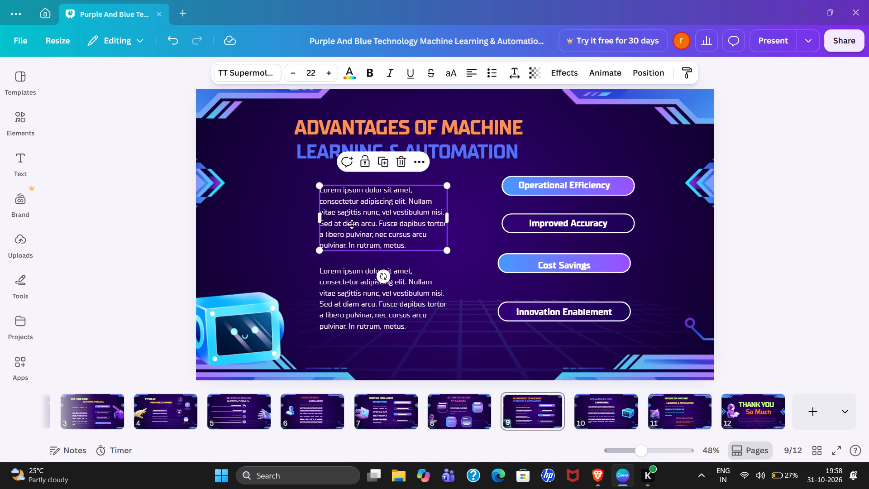
pyautogui.moveTo(352, 224); pyautogui.dragTo(344, 219)
pyautogui.moveTo(349, 297); pyautogui.dragTo(329, 284)
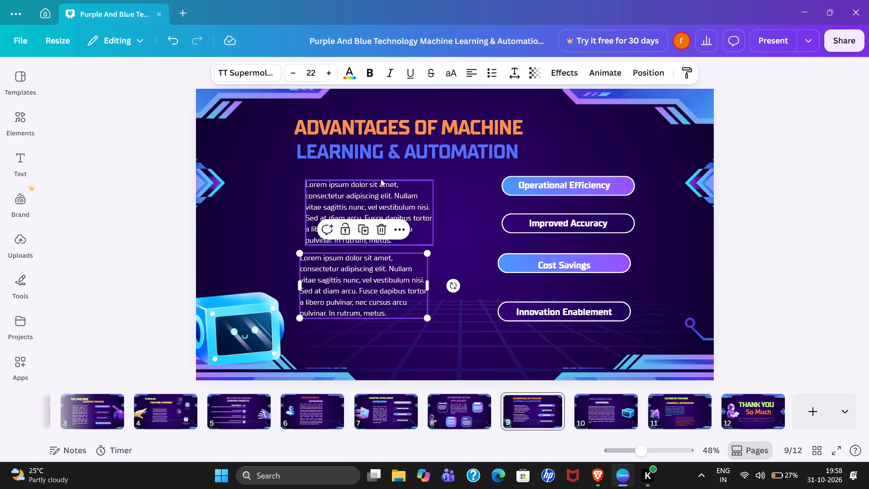
# Shift both lines of the slide 9 title slightly away from the label boxes so their starting edges align.
pyautogui.moveTo(413, 132); pyautogui.dragTo(406, 131)
pyautogui.moveTo(388, 146); pyautogui.dragTo(383, 147)
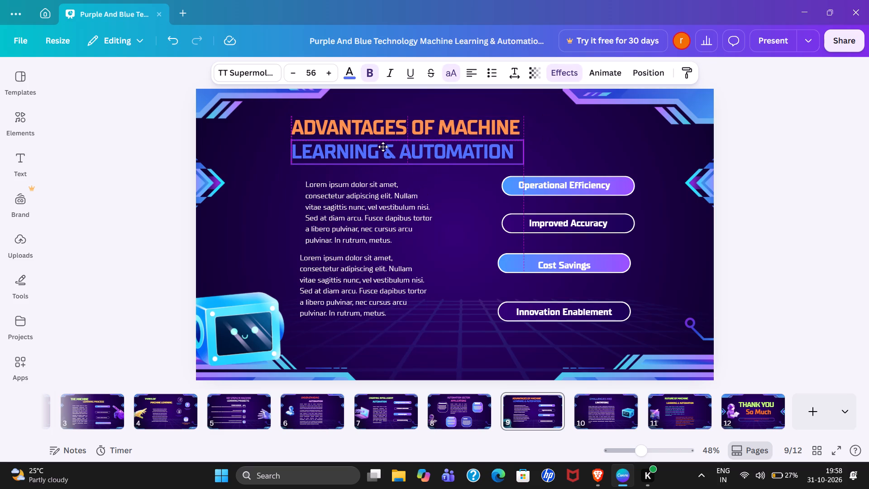
pyautogui.moveTo(383, 147); pyautogui.dragTo(383, 147)
# Align the starting edges of both body paragraphs on slide 9 with the starting edge of the title.
pyautogui.moveTo(355, 199); pyautogui.dragTo(345, 199)
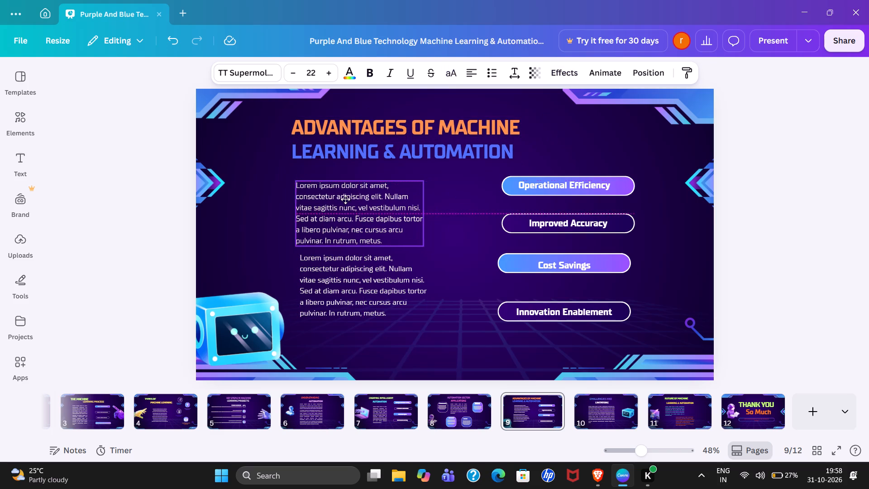
pyautogui.moveTo(345, 199); pyautogui.dragTo(344, 198)
pyautogui.moveTo(326, 284); pyautogui.dragTo(325, 284)
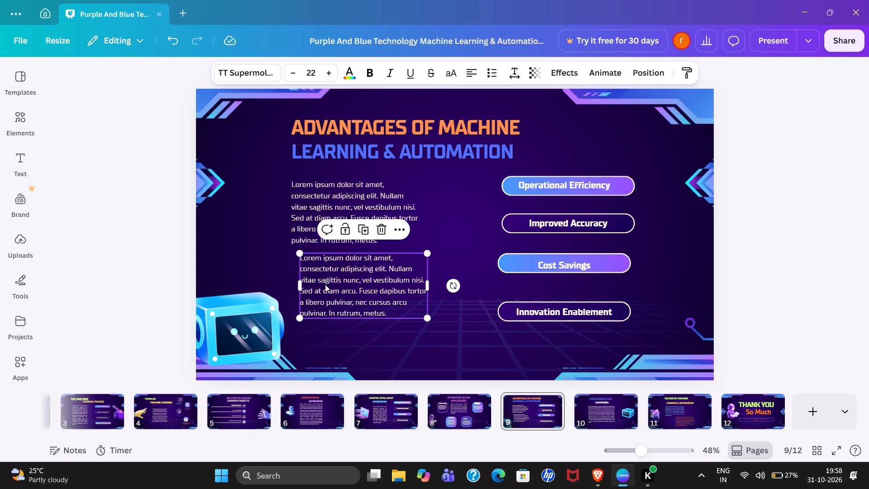
pyautogui.moveTo(325, 284); pyautogui.dragTo(318, 285)
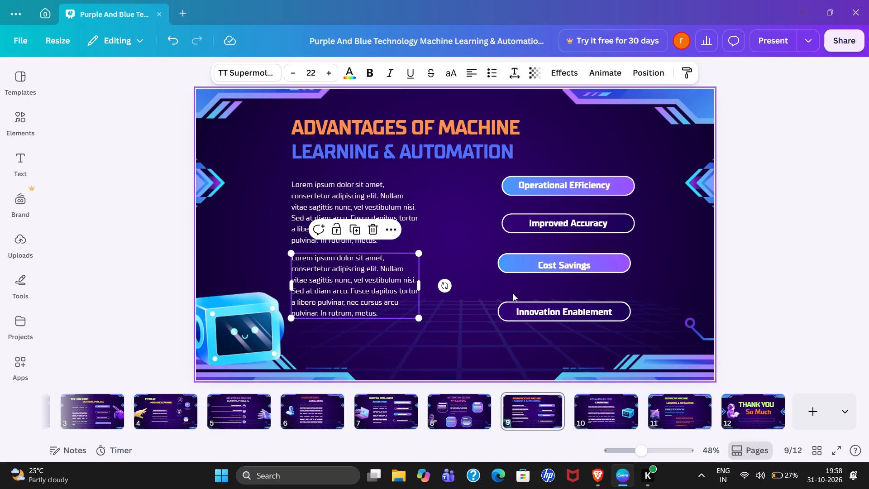
# Lower the Cost Savings box slightly so it is centred vertically around its label.
pyautogui.click(613, 261)
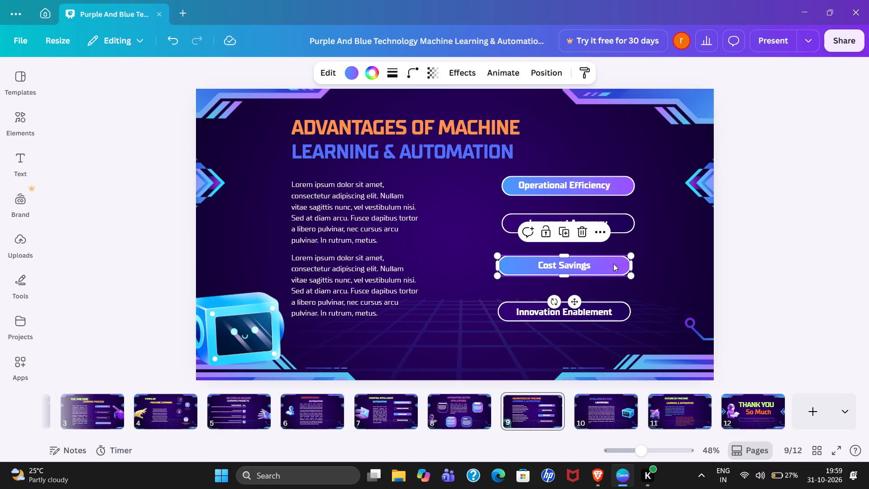
# On slide 10, shrink the top-left corner frame and fit it back into its corner, ending at the body paragraph's starting edge.
pyautogui.click(592, 402)
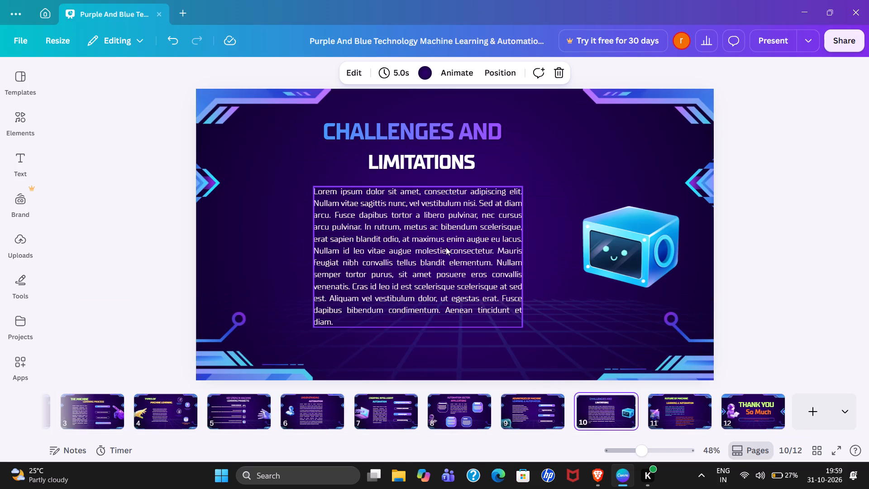
pyautogui.moveTo(238, 116); pyautogui.dragTo(237, 156)
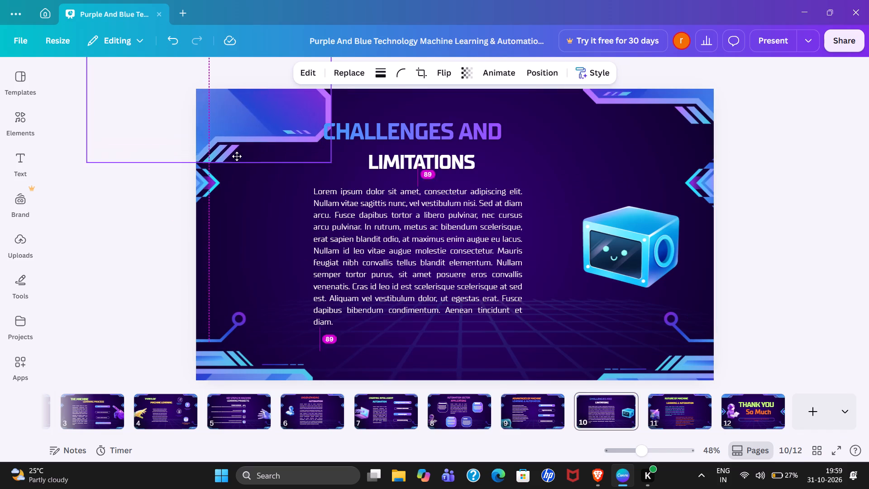
pyautogui.moveTo(237, 156); pyautogui.dragTo(229, 161)
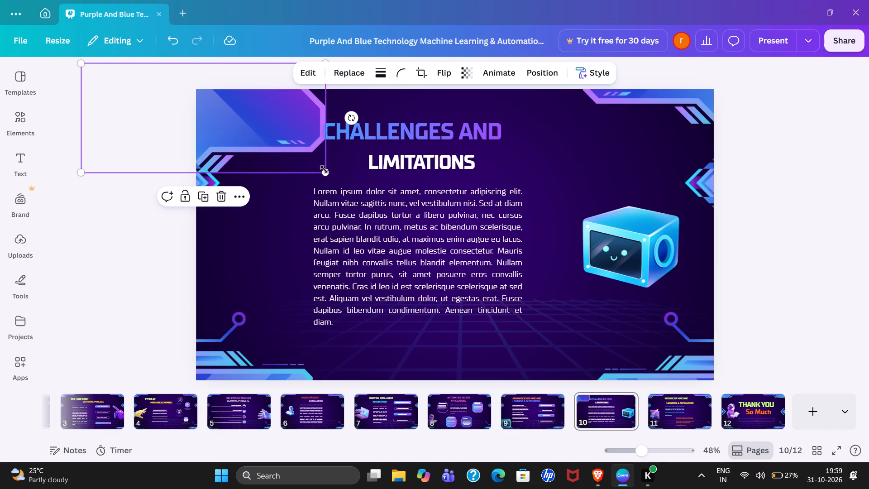
pyautogui.moveTo(329, 173); pyautogui.dragTo(298, 146)
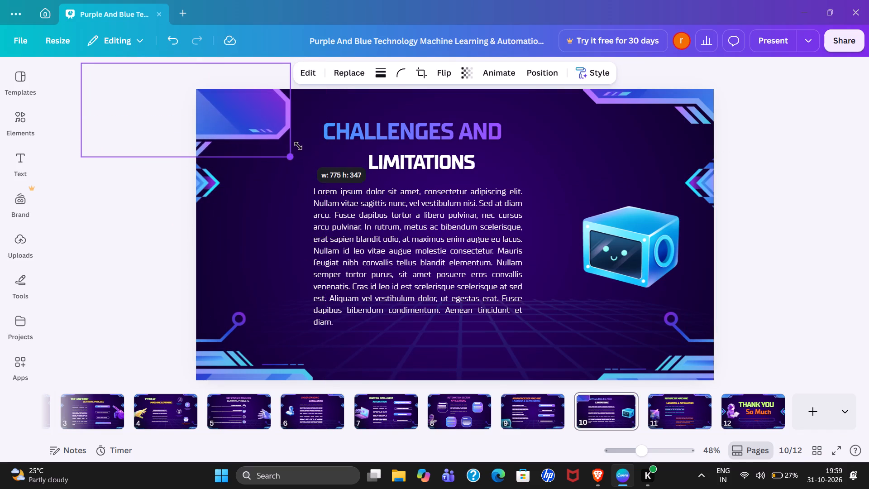
pyautogui.moveTo(298, 146); pyautogui.dragTo(287, 139)
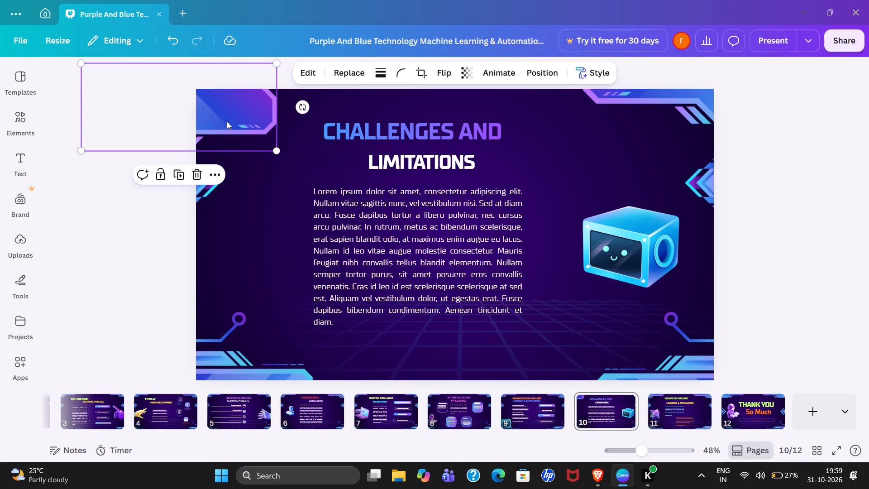
pyautogui.moveTo(227, 121); pyautogui.dragTo(253, 92)
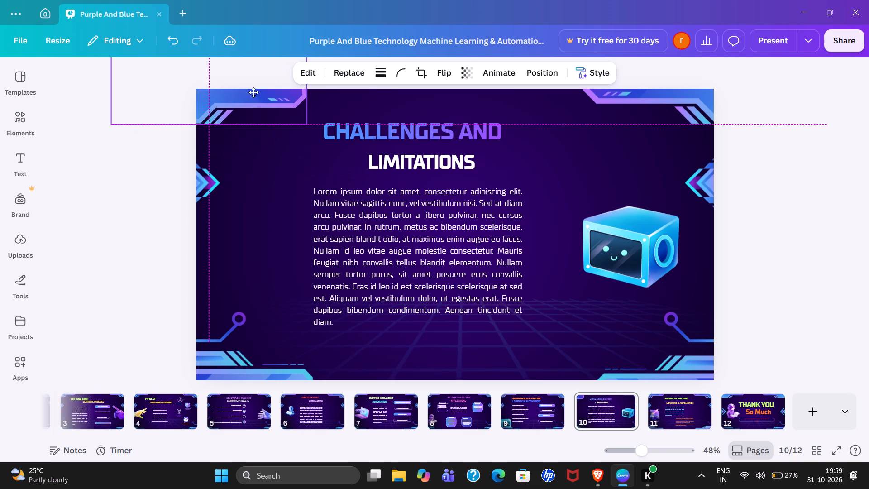
pyautogui.moveTo(253, 92); pyautogui.dragTo(249, 88)
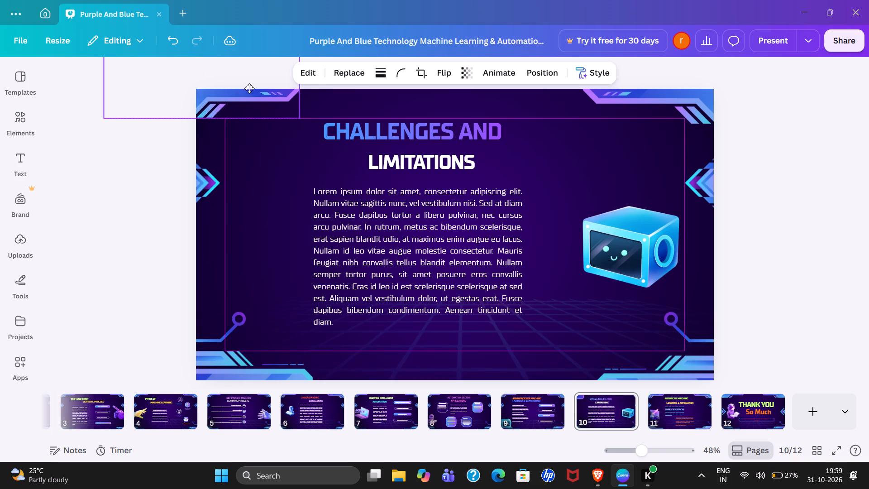
pyautogui.moveTo(249, 88); pyautogui.dragTo(262, 91)
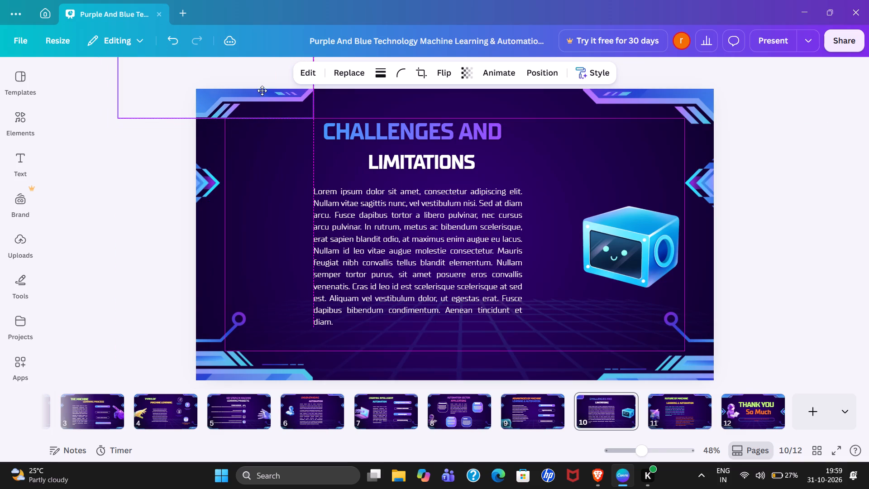
pyautogui.moveTo(262, 91); pyautogui.dragTo(262, 90)
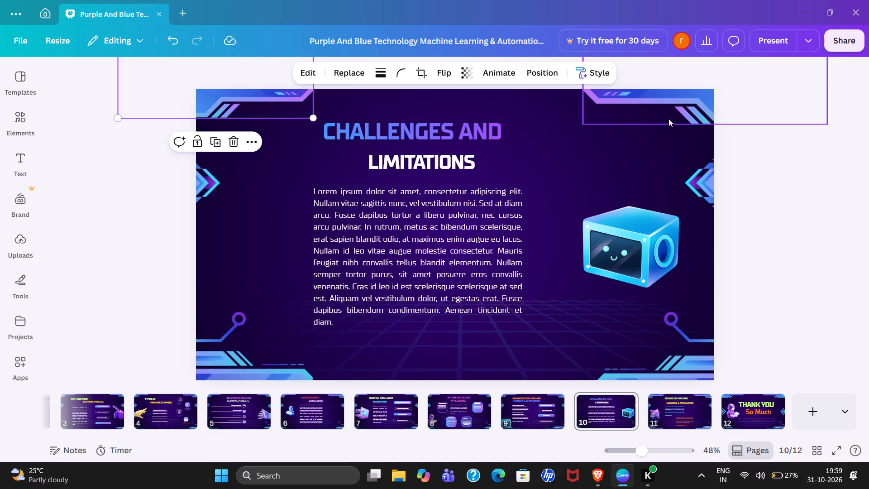
# Shrink the top-right corner frame on slide 10 and fit it back into its corner, level with the top-left frame.
pyautogui.moveTo(671, 115); pyautogui.dragTo(629, 157)
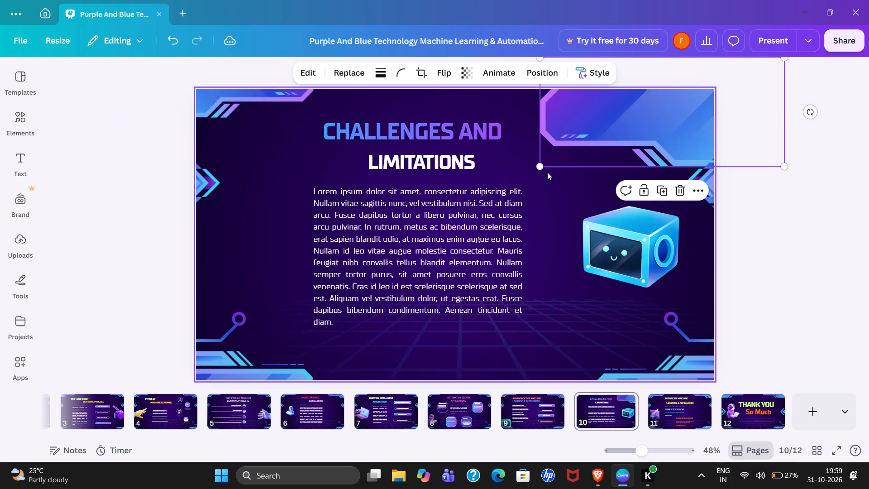
pyautogui.moveTo(542, 168); pyautogui.dragTo(567, 158)
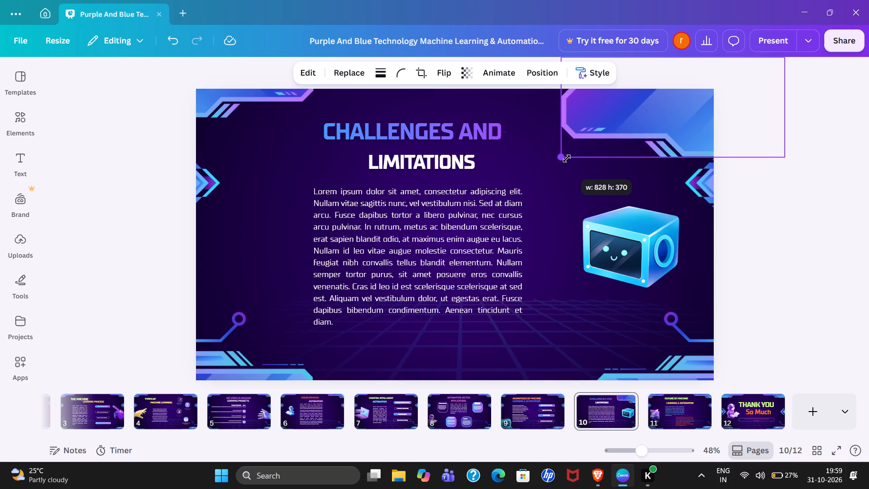
pyautogui.moveTo(567, 158); pyautogui.dragTo(591, 157)
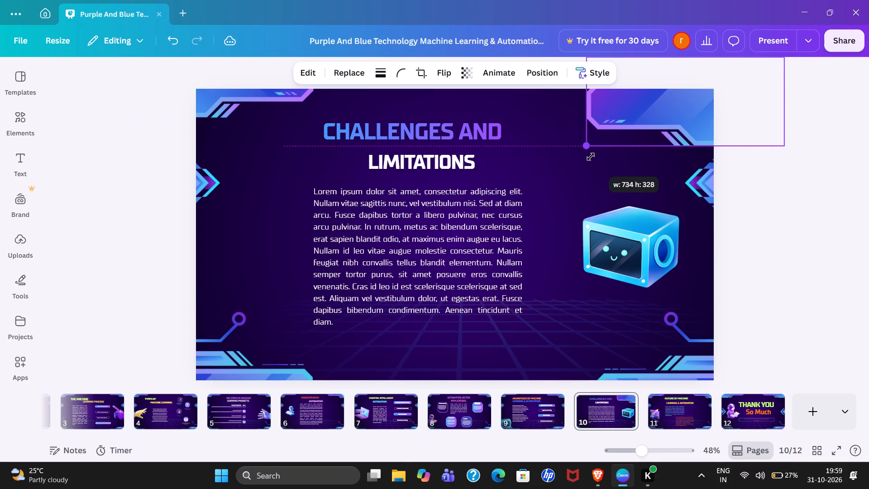
pyautogui.moveTo(591, 157); pyautogui.dragTo(596, 155)
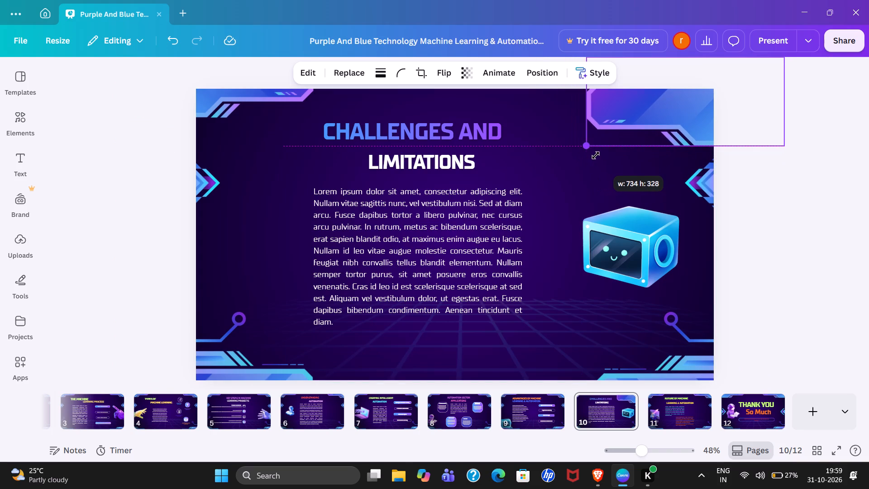
pyautogui.moveTo(596, 155); pyautogui.dragTo(600, 152)
pyautogui.moveTo(639, 124); pyautogui.dragTo(642, 108)
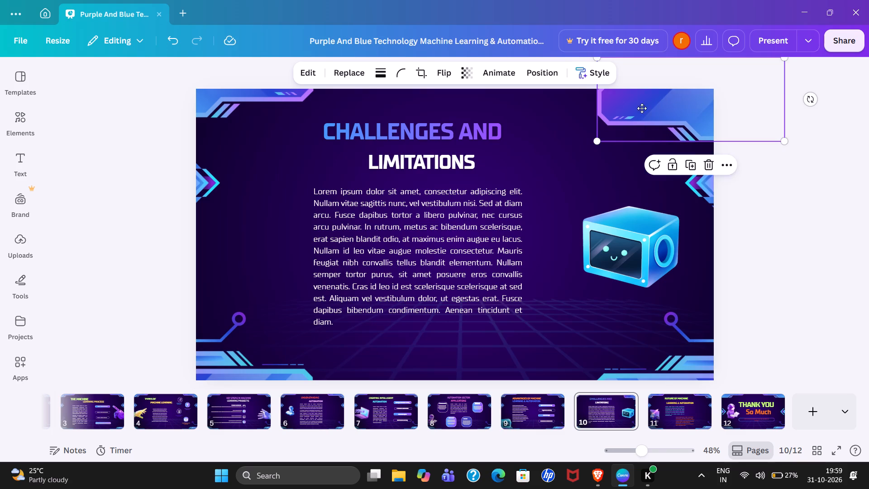
pyautogui.moveTo(642, 108); pyautogui.dragTo(633, 101)
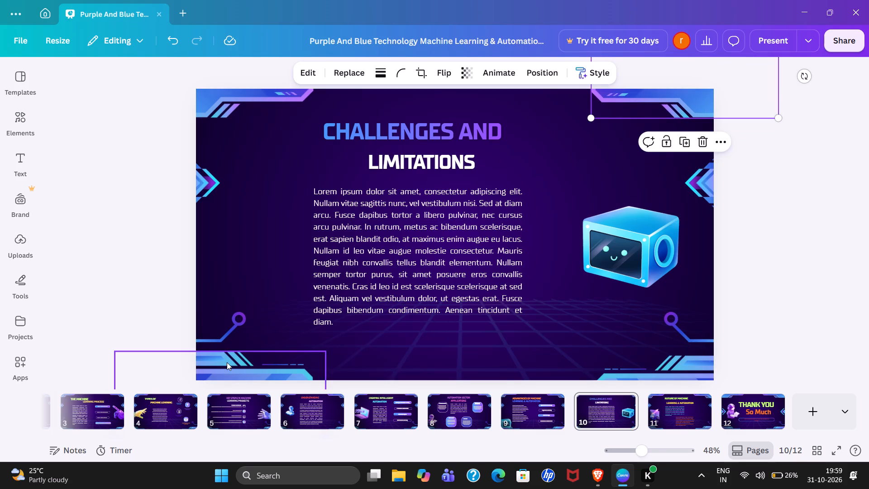
# Shift both bottom corner frames on slide 10 outward so their inner edges line up with the top corner frames.
pyautogui.moveTo(227, 362); pyautogui.dragTo(215, 367)
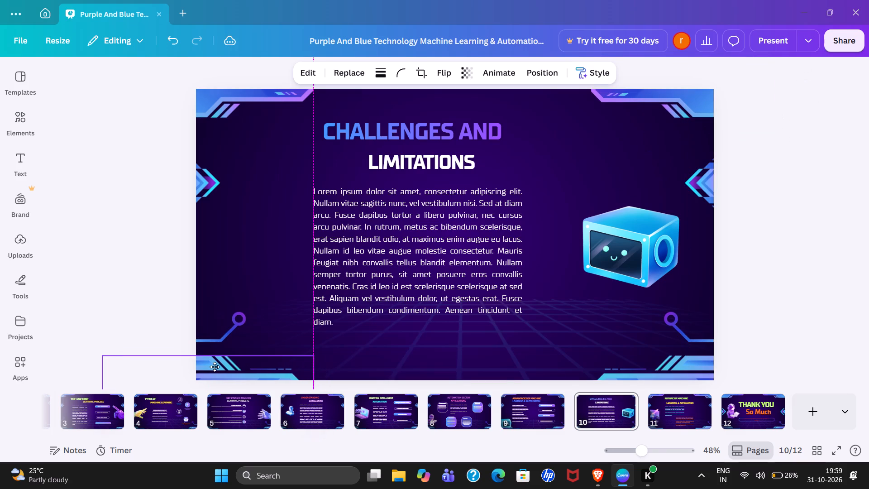
pyautogui.moveTo(215, 367); pyautogui.dragTo(214, 366)
pyautogui.moveTo(673, 368); pyautogui.dragTo(682, 366)
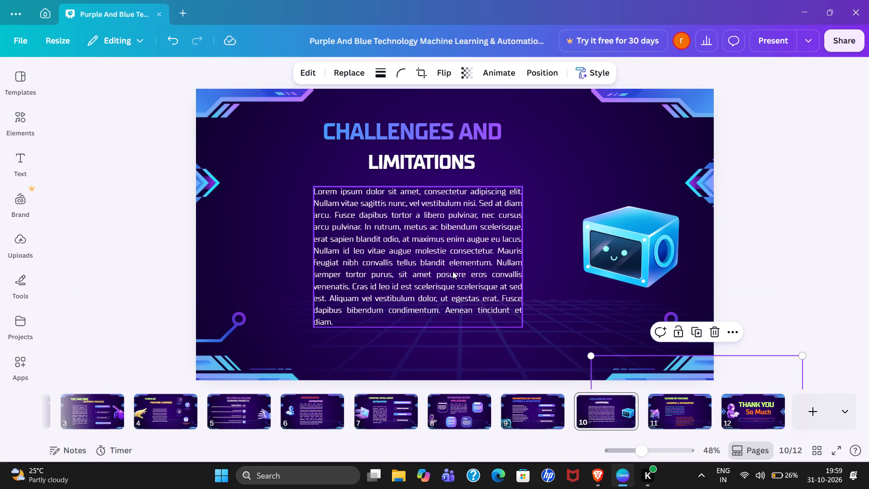
# Move the body paragraph on slide 10 slightly away from the robot.
pyautogui.moveTo(453, 271); pyautogui.dragTo(445, 274)
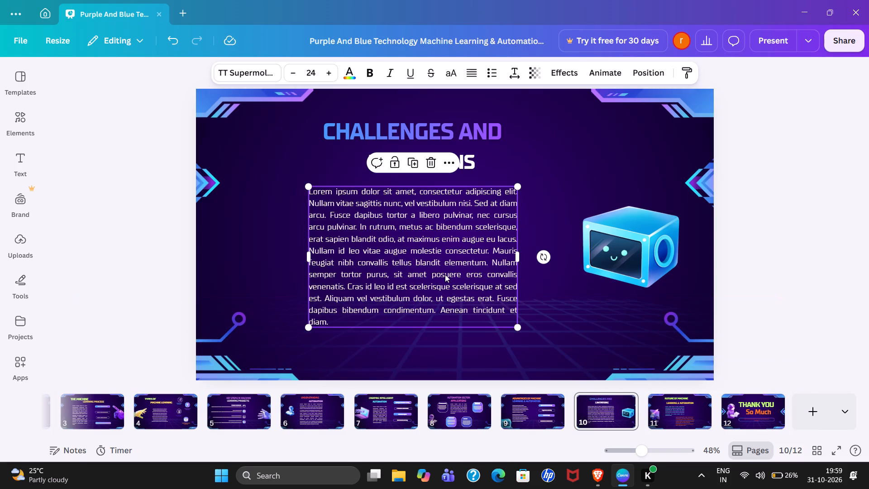
# On slide 11, shrink the top-right corner frame and fit it back into its corner, with its lower edge on the margin guide.
pyautogui.click(669, 398)
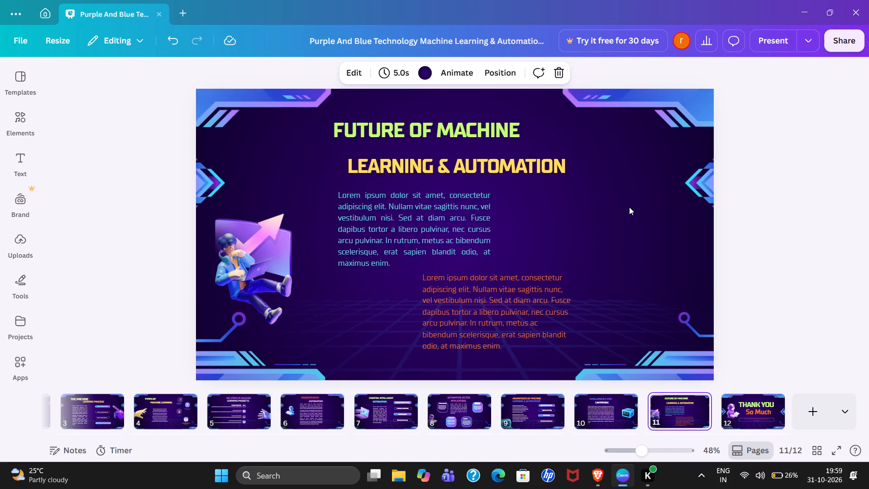
pyautogui.moveTo(660, 118); pyautogui.dragTo(665, 147)
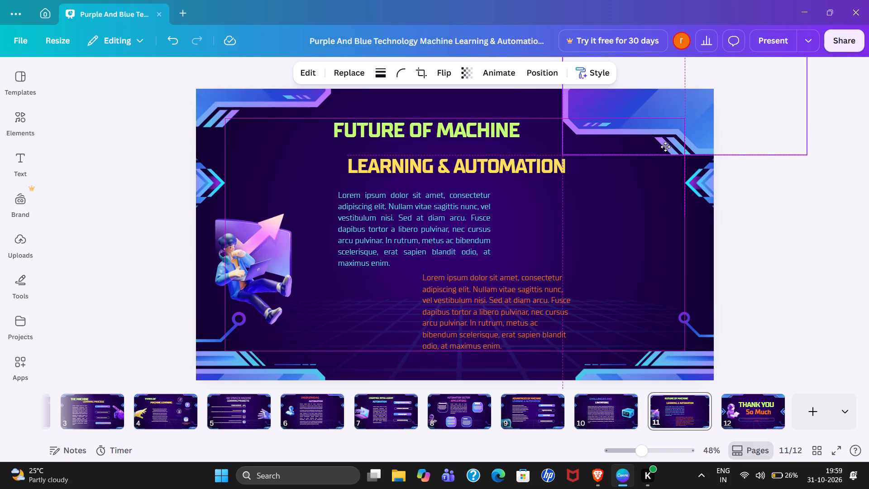
pyautogui.moveTo(665, 147); pyautogui.dragTo(671, 149)
pyautogui.moveTo(573, 157); pyautogui.dragTo(598, 140)
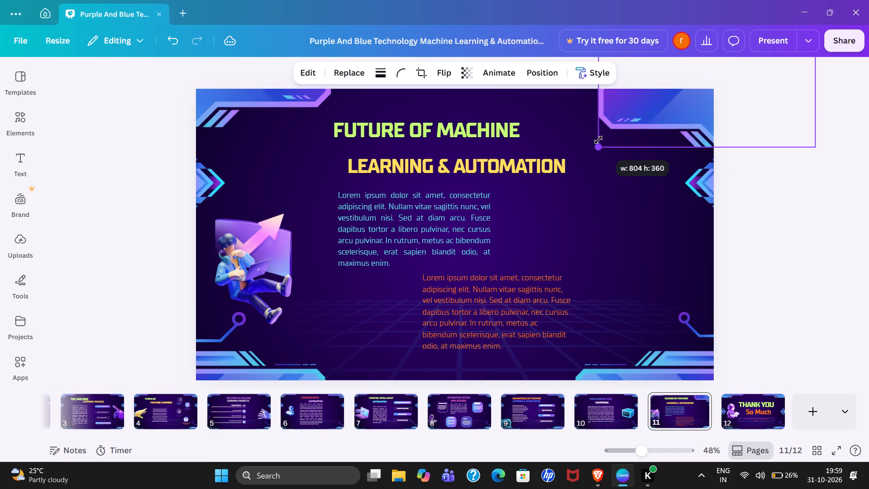
pyautogui.moveTo(598, 140); pyautogui.dragTo(620, 131)
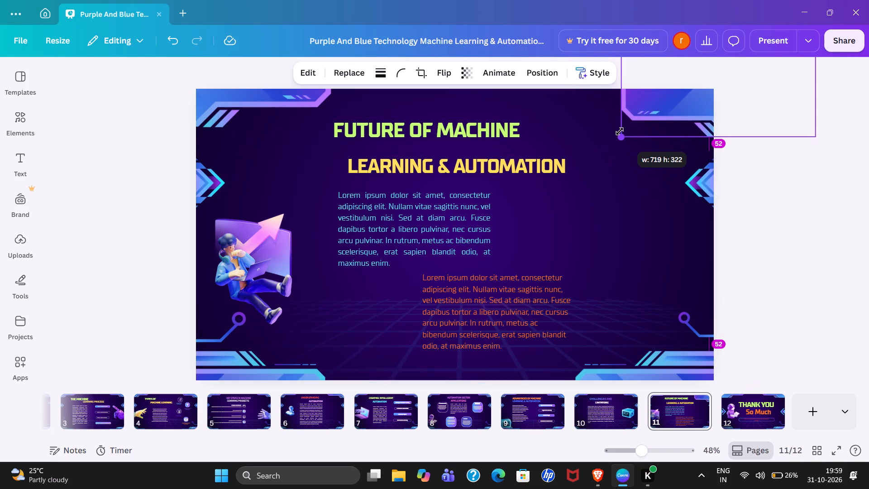
pyautogui.moveTo(620, 131); pyautogui.dragTo(623, 130)
pyautogui.moveTo(666, 102); pyautogui.dragTo(645, 101)
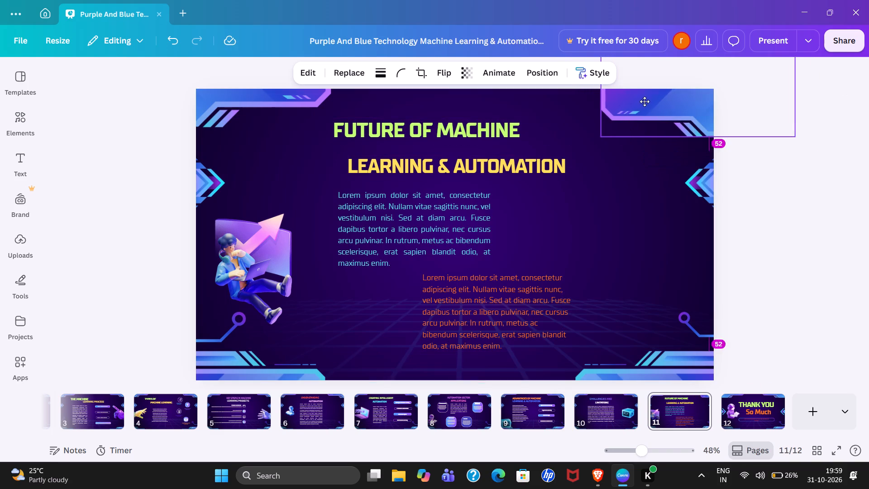
pyautogui.moveTo(645, 101); pyautogui.dragTo(643, 83)
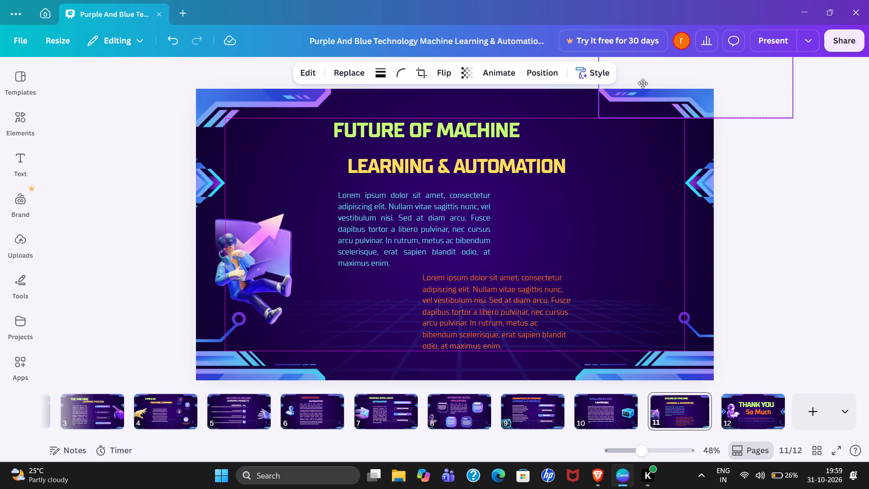
pyautogui.moveTo(643, 83); pyautogui.dragTo(650, 83)
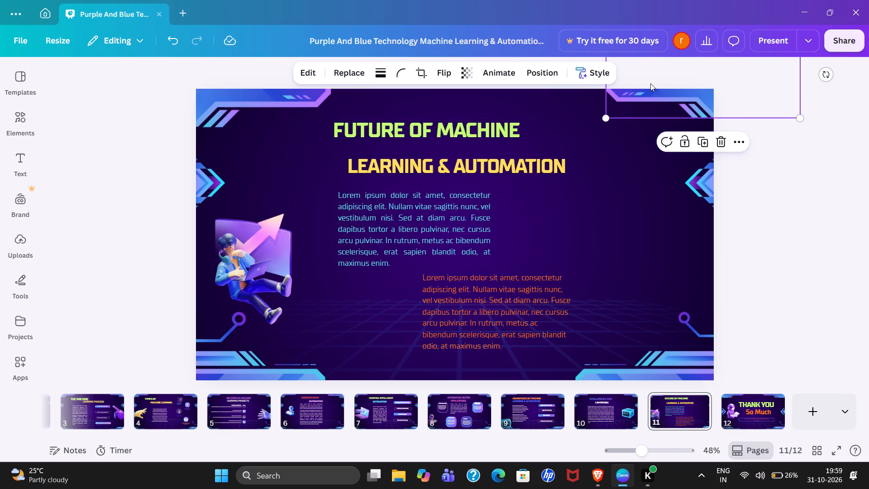
pyautogui.click(621, 175)
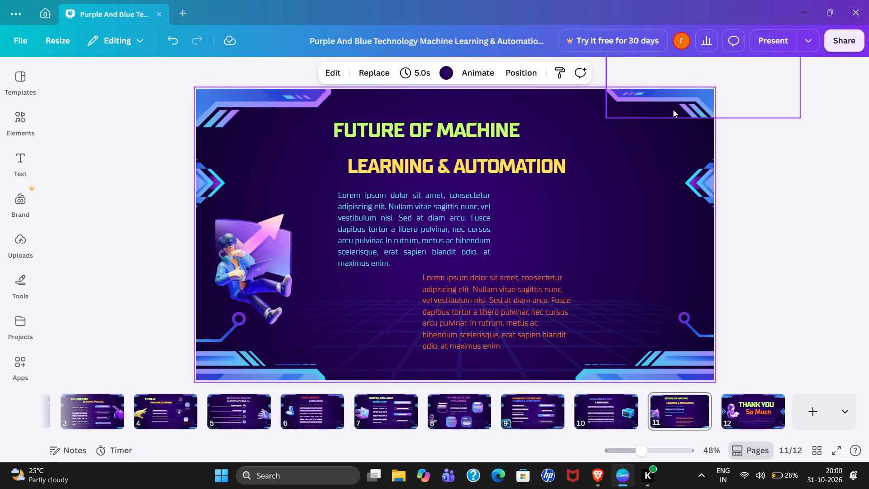
pyautogui.moveTo(673, 110); pyautogui.dragTo(662, 110)
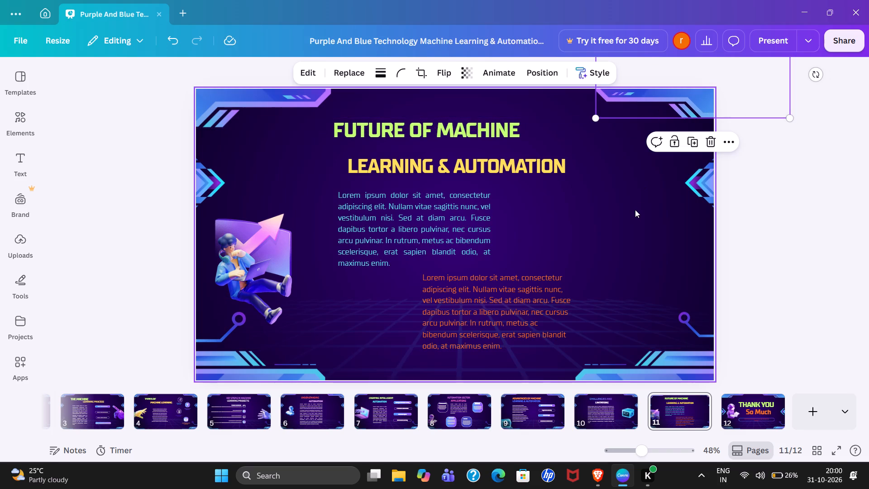
pyautogui.click(635, 210)
# Shrink the top-left corner frame on slide 11 and fit it back into its corner, clear of the title.
pyautogui.moveTo(207, 109); pyautogui.dragTo(192, 141)
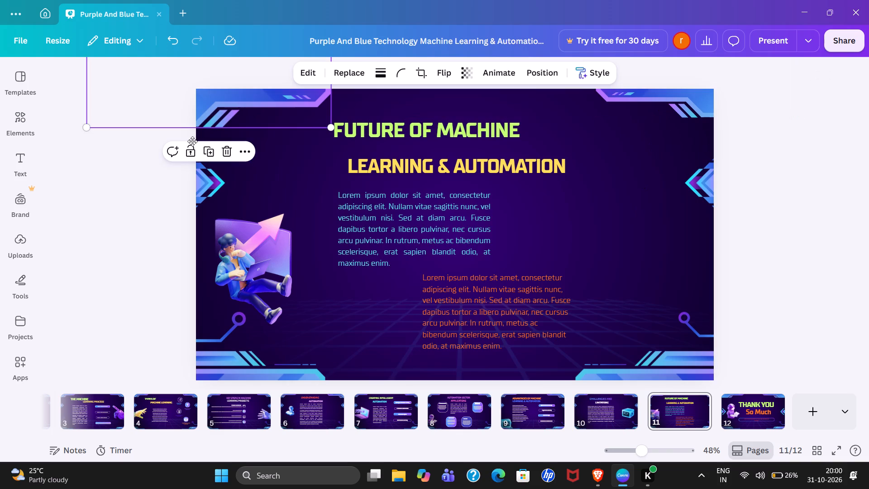
pyautogui.moveTo(192, 141); pyautogui.dragTo(192, 143)
pyautogui.moveTo(315, 161); pyautogui.dragTo(315, 160)
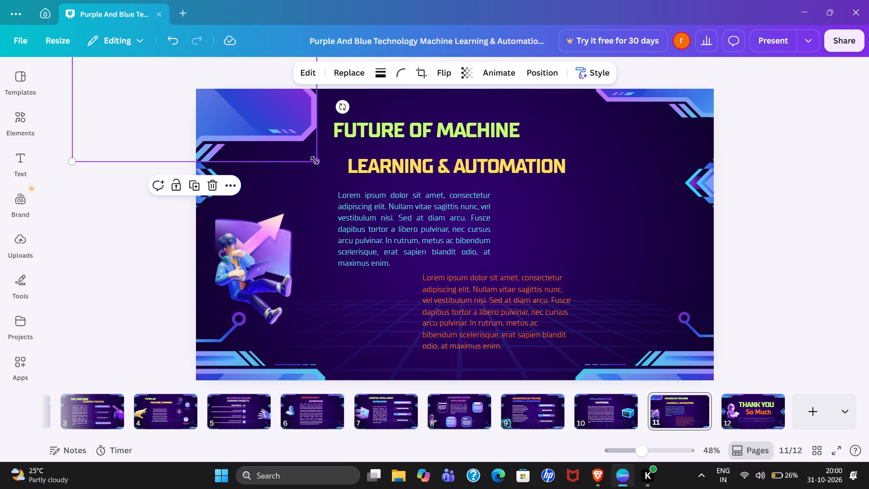
pyautogui.moveTo(315, 160); pyautogui.dragTo(282, 137)
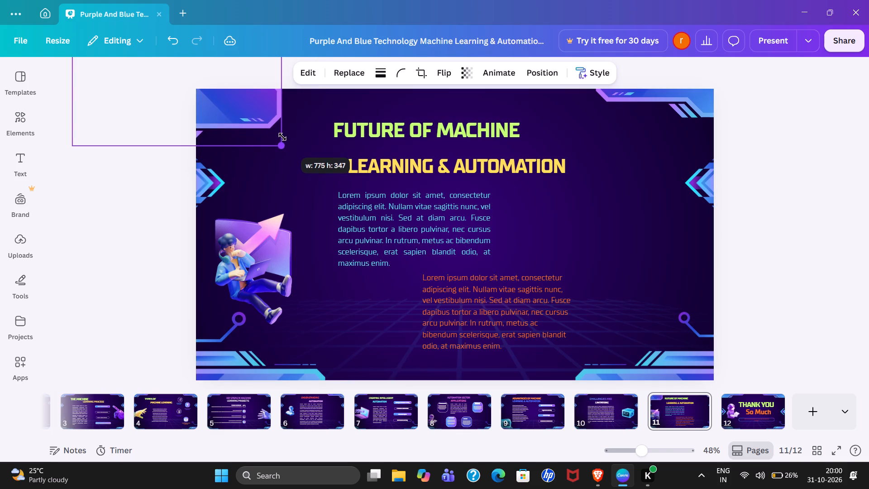
pyautogui.moveTo(282, 137); pyautogui.dragTo(280, 136)
pyautogui.moveTo(226, 119); pyautogui.dragTo(268, 99)
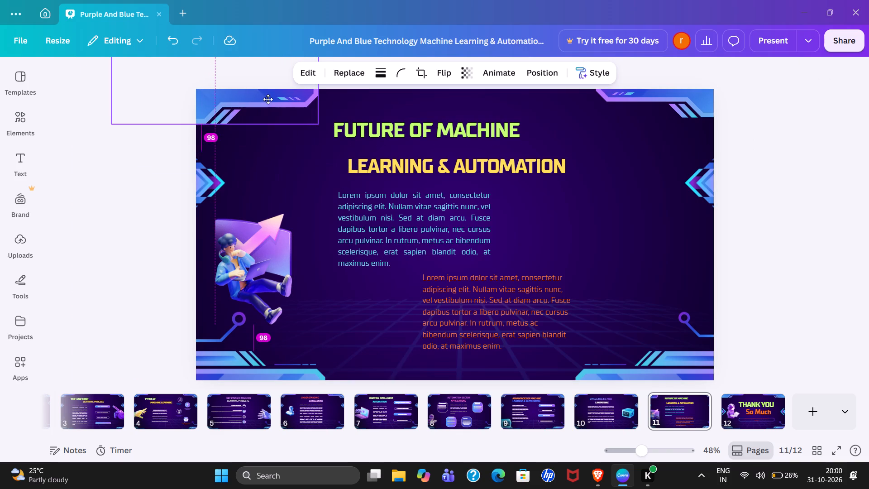
pyautogui.moveTo(268, 99); pyautogui.dragTo(267, 96)
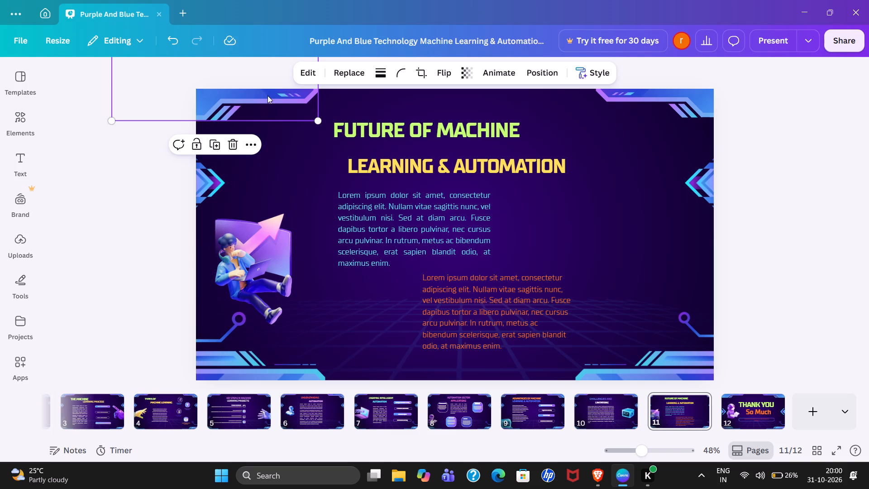
# Shrink the bottom-left corner frame on slide 11 and fit it back into its corner.
pyautogui.moveTo(248, 357); pyautogui.dragTo(306, 322)
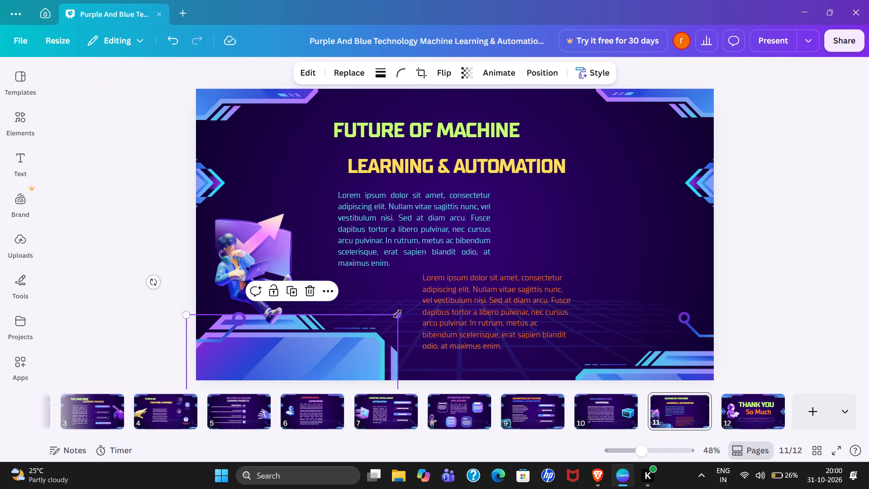
pyautogui.moveTo(398, 313); pyautogui.dragTo(363, 329)
pyautogui.moveTo(298, 358); pyautogui.dragTo(284, 367)
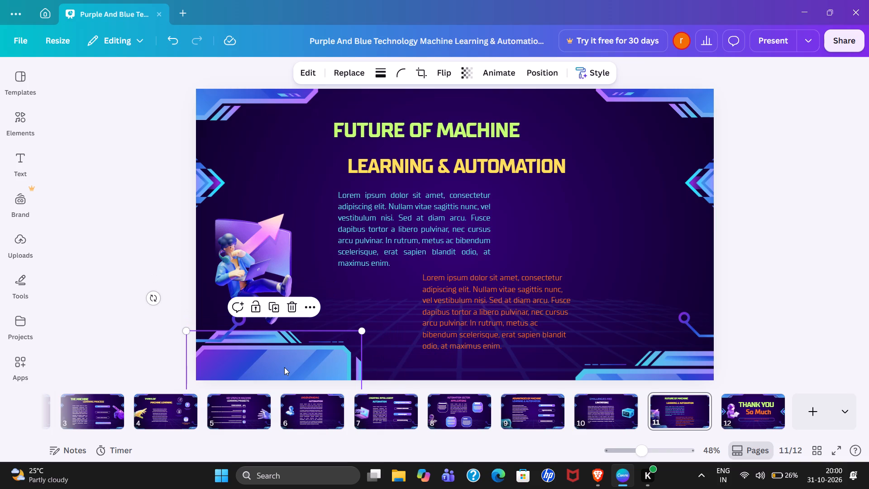
pyautogui.moveTo(284, 367); pyautogui.dragTo(255, 385)
# Shrink the bottom-right corner frame on slide 11 and fit it back into its corner, matching the bottom-left frame.
pyautogui.moveTo(640, 362); pyautogui.dragTo(635, 339)
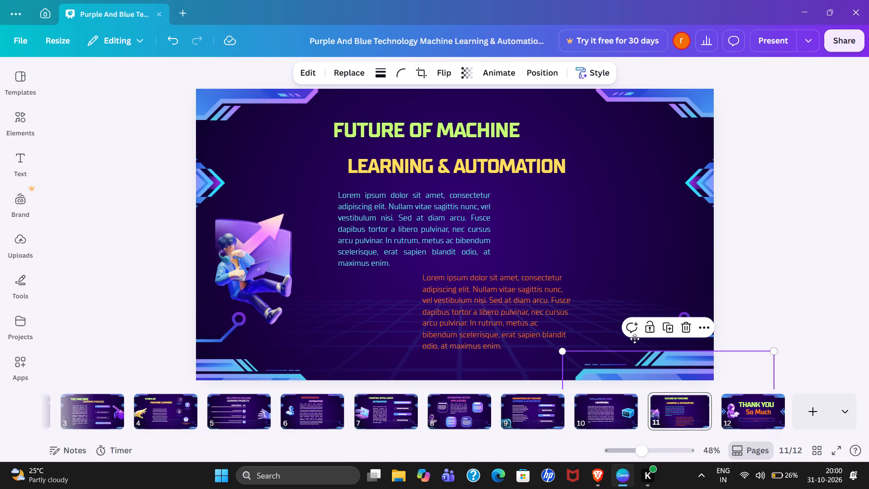
pyautogui.moveTo(635, 339); pyautogui.dragTo(645, 215)
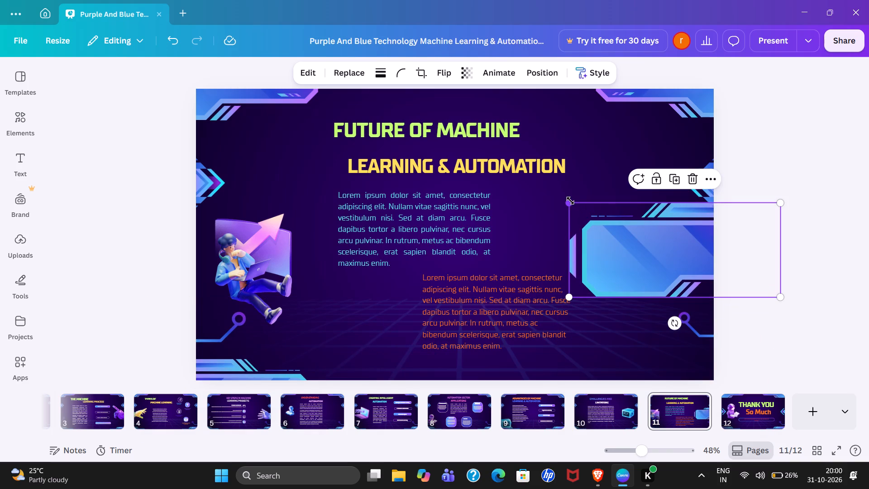
pyautogui.moveTo(570, 201); pyautogui.dragTo(606, 215)
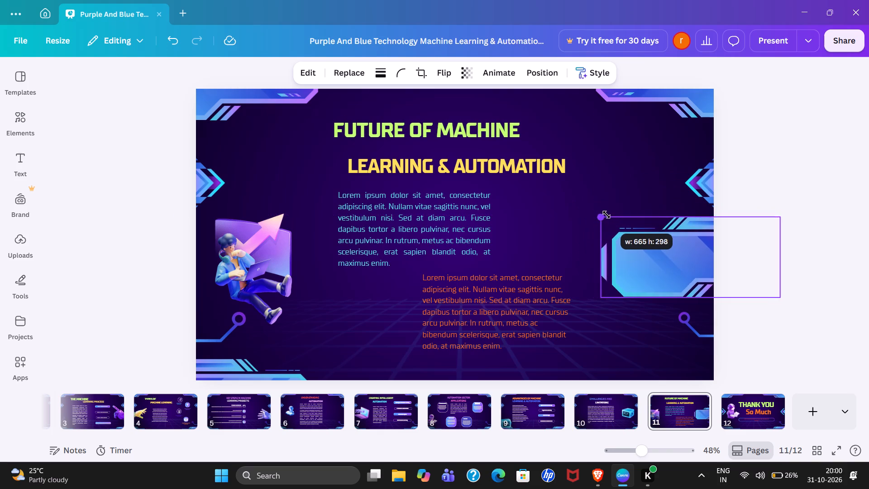
pyautogui.moveTo(606, 215); pyautogui.dragTo(610, 215)
pyautogui.moveTo(669, 248); pyautogui.dragTo(662, 387)
pyautogui.click(602, 218)
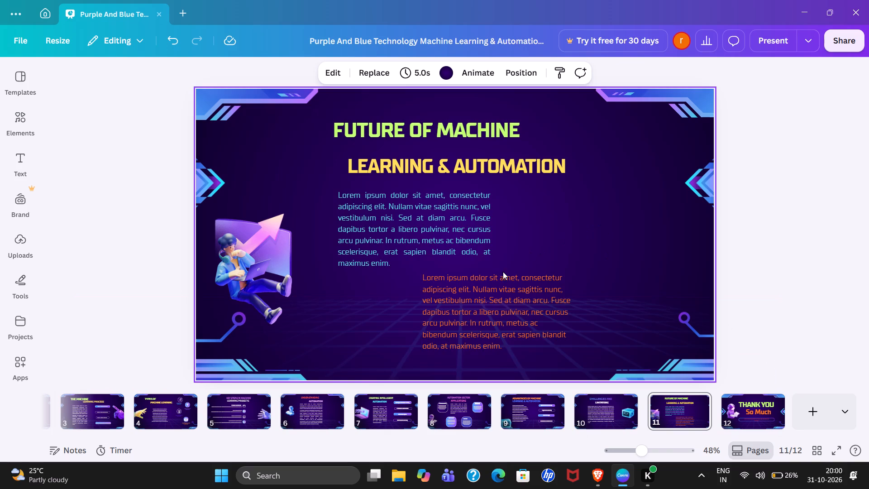
# Shrink the seated character with the laptop slightly, keeping its top-left corner in place.
pyautogui.click(239, 270)
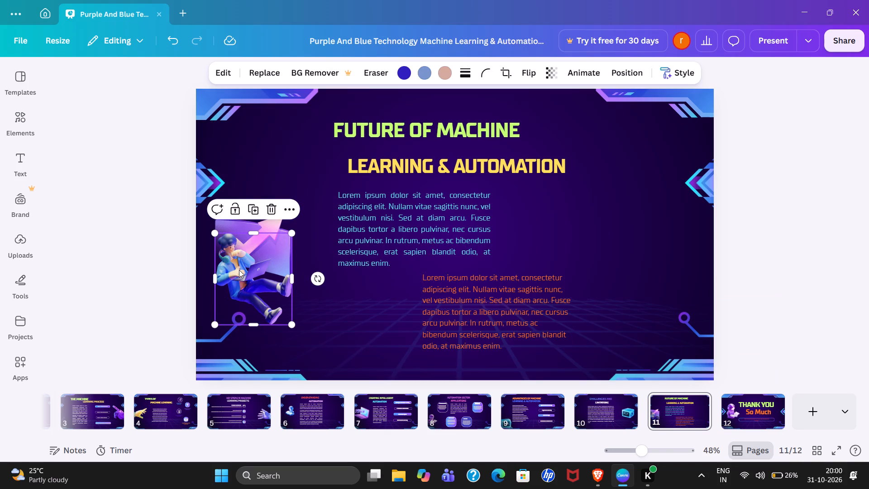
pyautogui.moveTo(291, 328); pyautogui.dragTo(286, 318)
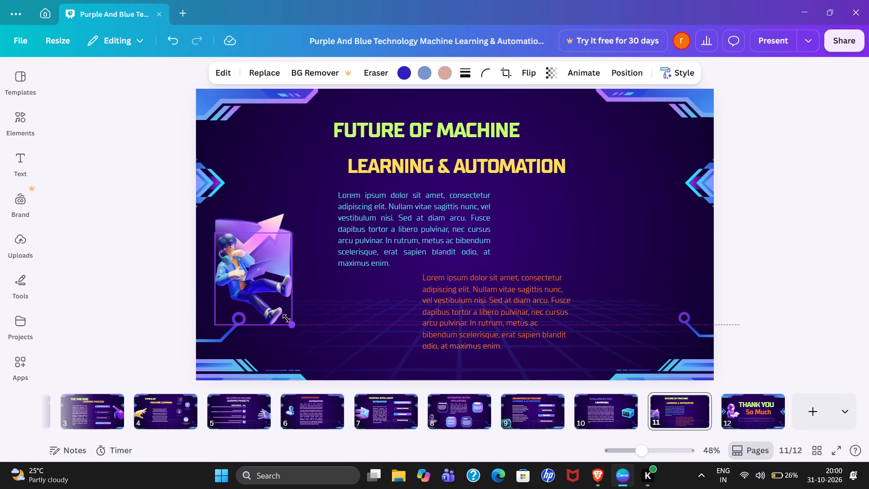
pyautogui.moveTo(286, 318); pyautogui.dragTo(286, 315)
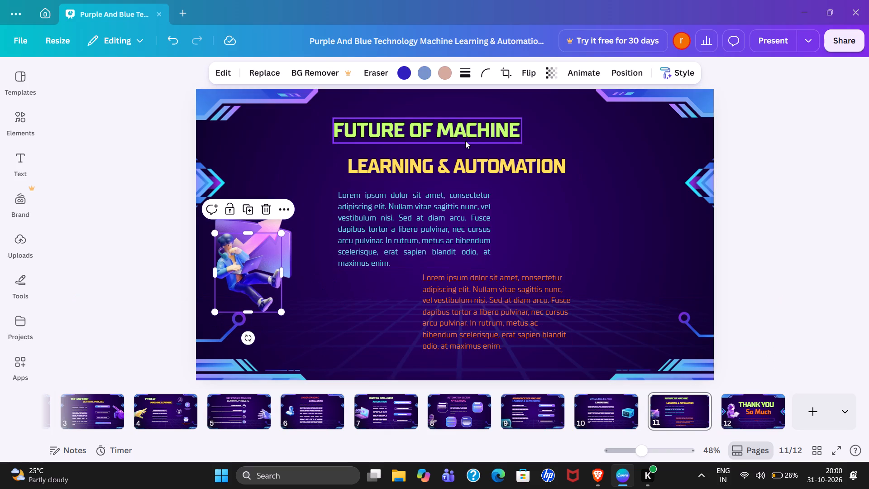
# Shift both title lines on slide 11 slightly up and to the right, indenting LEARNING & AUTOMATION further than FUTURE OF MACHINE.
pyautogui.moveTo(465, 141); pyautogui.dragTo(484, 137)
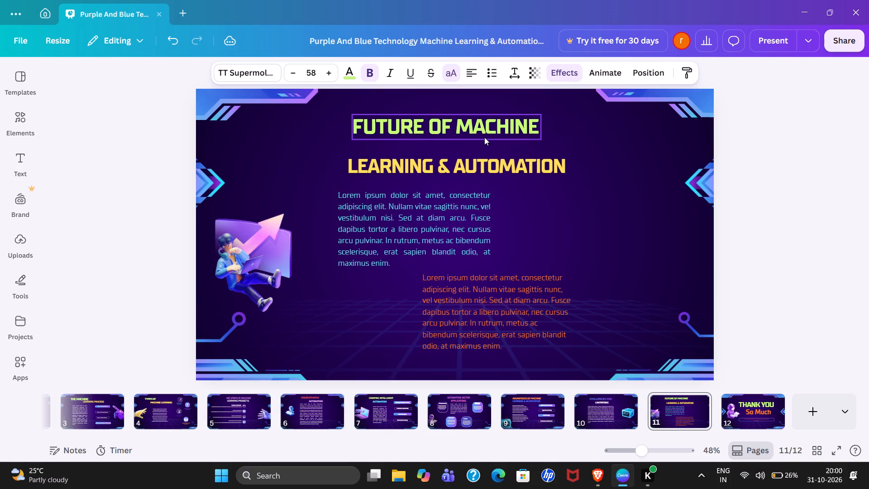
pyautogui.moveTo(524, 161); pyautogui.dragTo(542, 157)
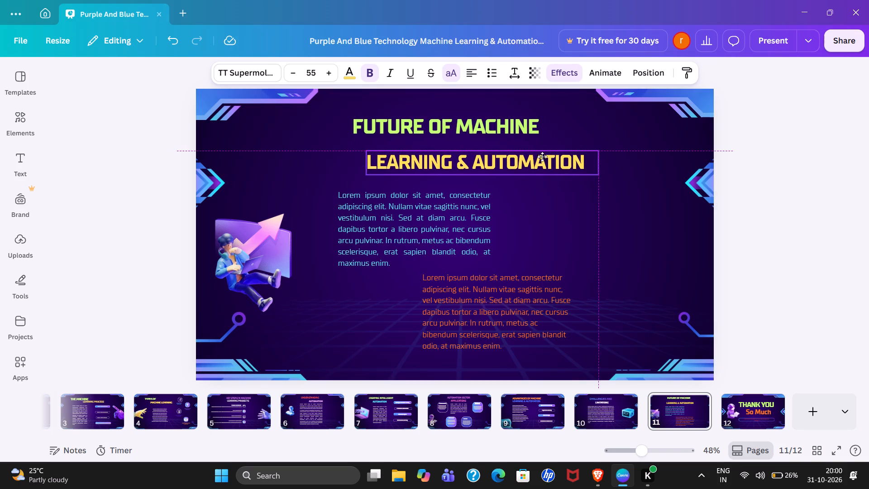
pyautogui.moveTo(542, 157); pyautogui.dragTo(554, 156)
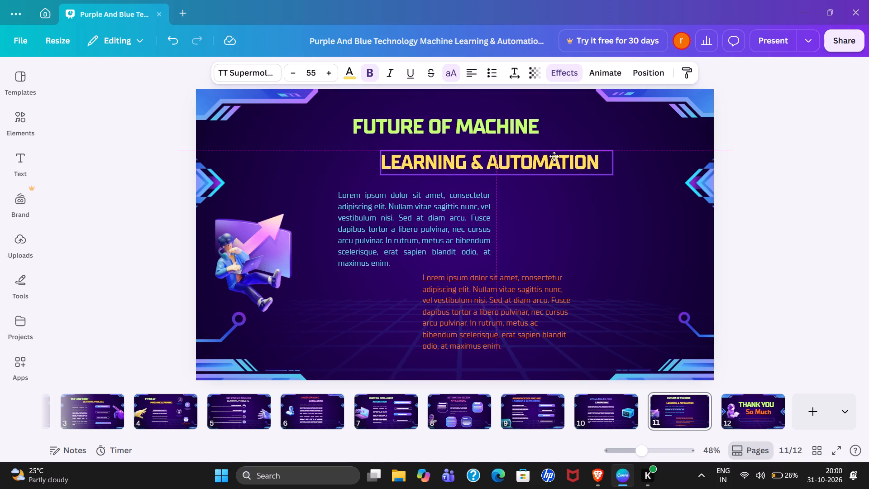
pyautogui.moveTo(554, 156); pyautogui.dragTo(554, 157)
# Move the blue paragraph up and to the right so it sits closely under the shifted title.
pyautogui.moveTo(435, 230); pyautogui.dragTo(456, 224)
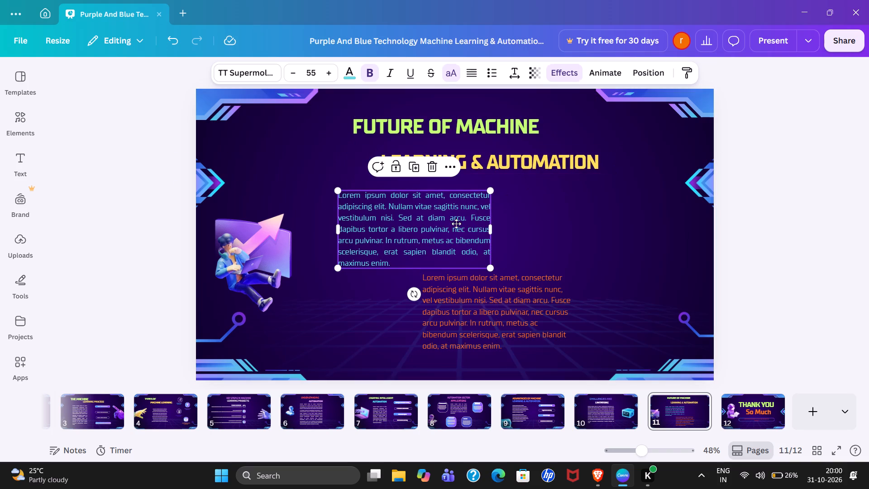
pyautogui.moveTo(456, 224); pyautogui.dragTo(453, 223)
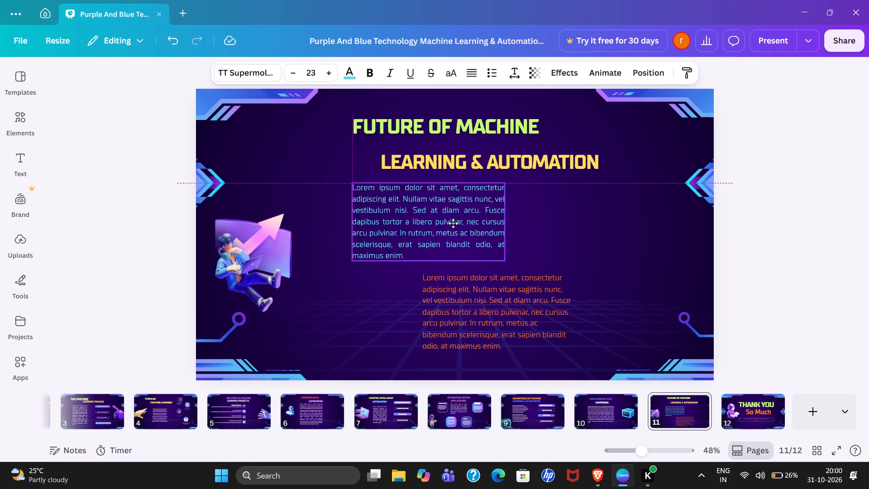
pyautogui.moveTo(453, 223); pyautogui.dragTo(454, 223)
# Nudge the orange paragraph slightly right and up, with its center aligned to the blue paragraph's right edge.
pyautogui.moveTo(471, 339); pyautogui.dragTo(480, 339)
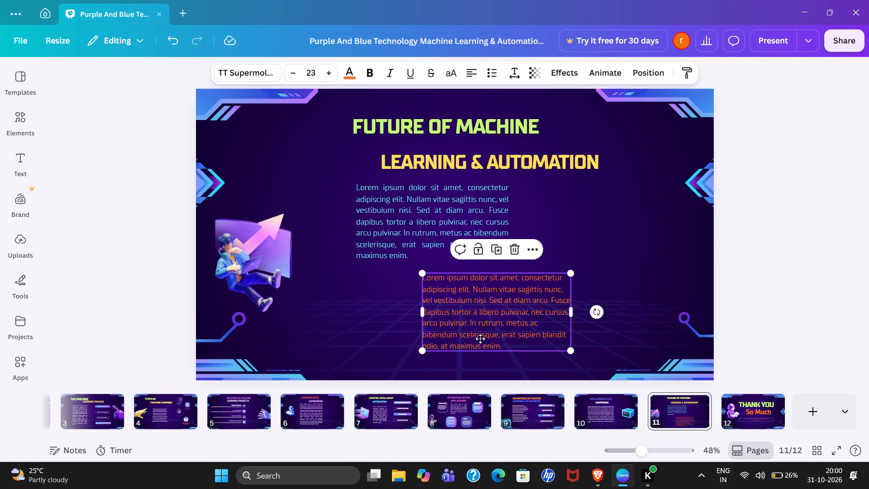
pyautogui.moveTo(480, 339); pyautogui.dragTo(482, 338)
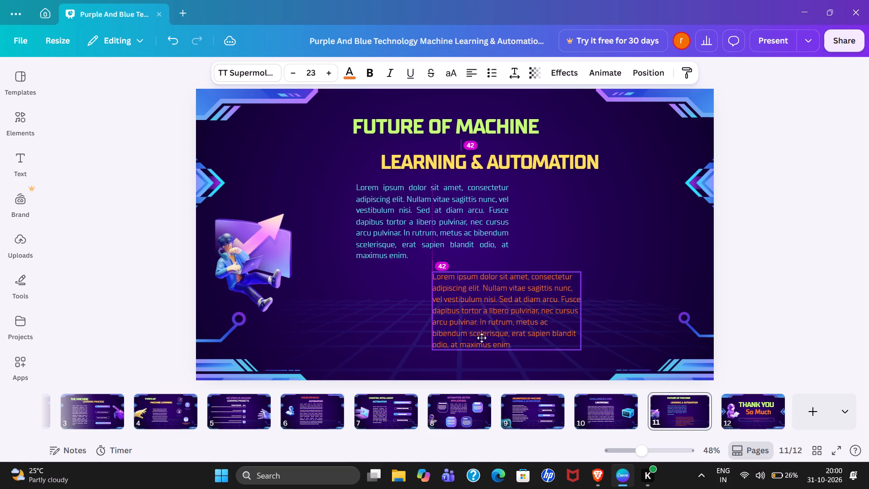
pyautogui.moveTo(482, 338); pyautogui.dragTo(482, 338)
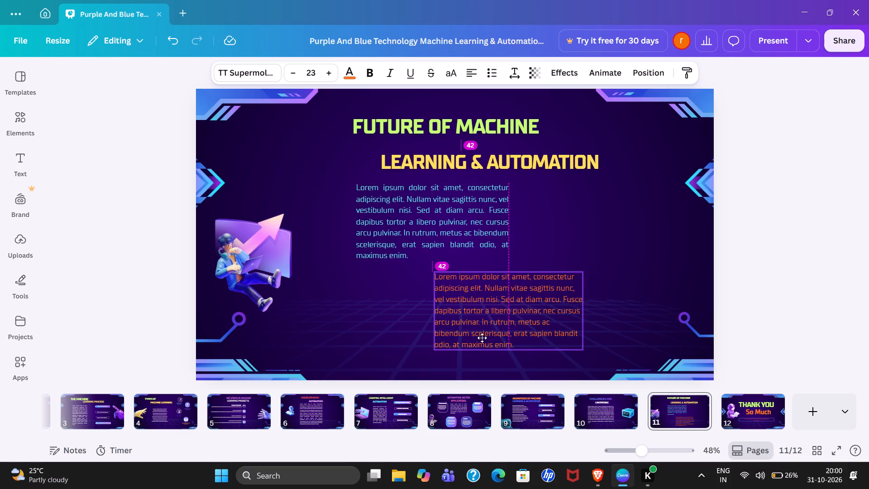
pyautogui.moveTo(482, 338); pyautogui.dragTo(482, 338)
pyautogui.click(606, 190)
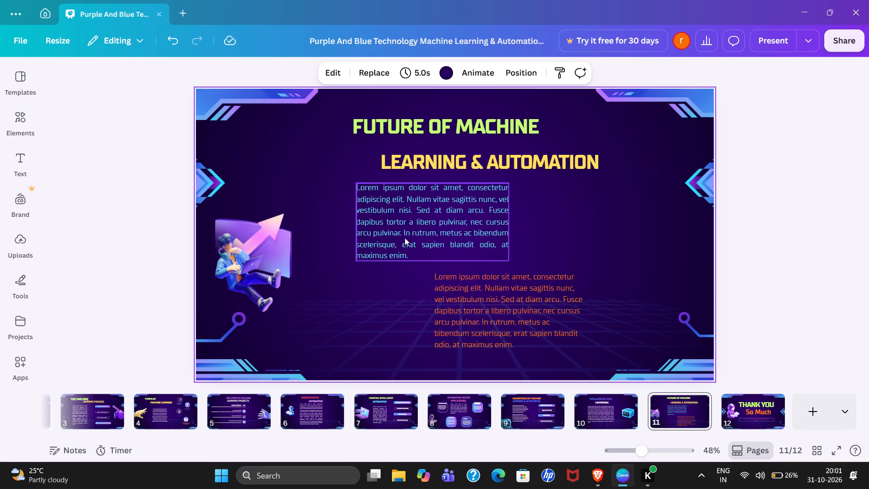
# Move the growth-arrow screen graphic up and toward the text, and place the seated character overlapping its lower-left part.
pyautogui.moveTo(287, 244); pyautogui.dragTo(306, 231)
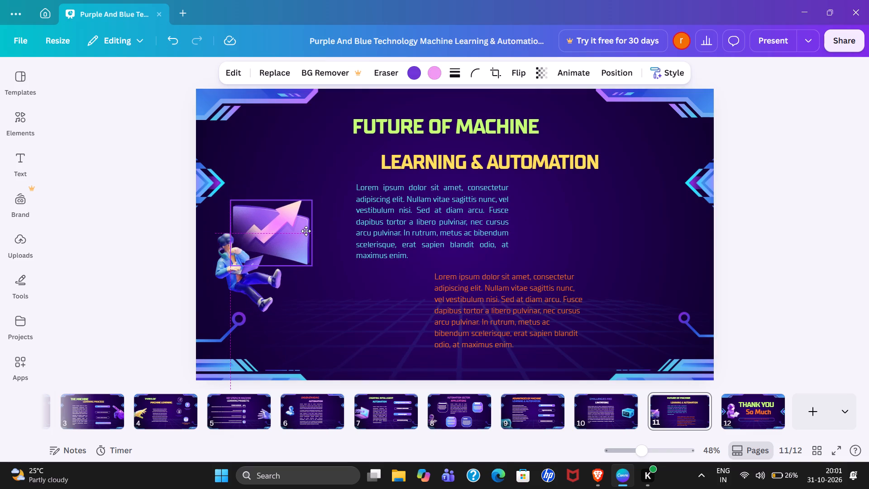
pyautogui.moveTo(306, 231); pyautogui.dragTo(309, 230)
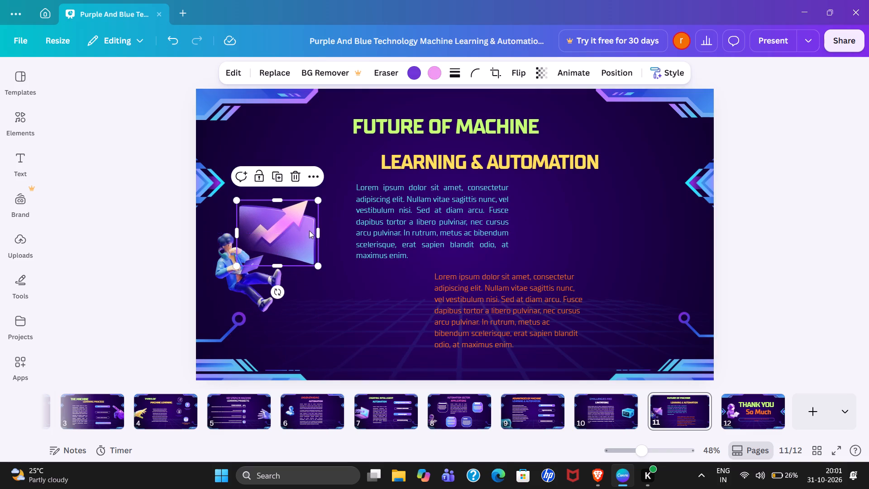
pyautogui.moveTo(242, 276); pyautogui.dragTo(247, 261)
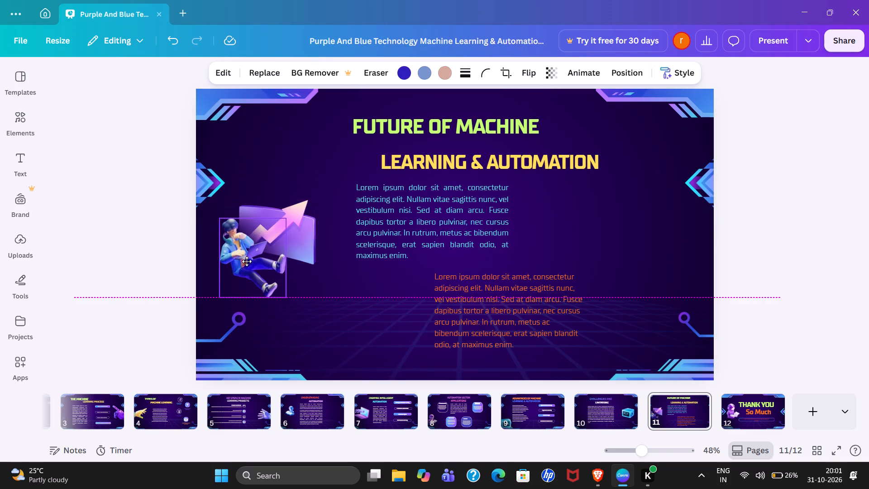
pyautogui.moveTo(247, 261); pyautogui.dragTo(248, 258)
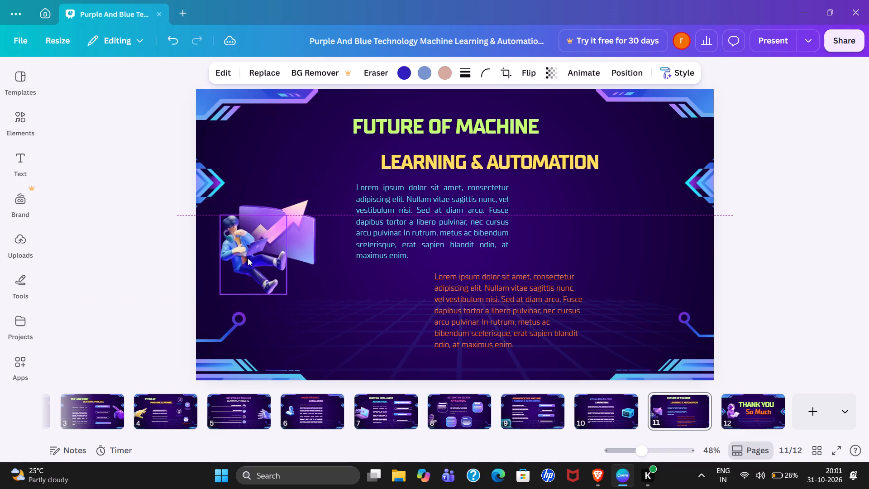
# Open slide 12, the THANK YOU slide.
pyautogui.click(745, 410)
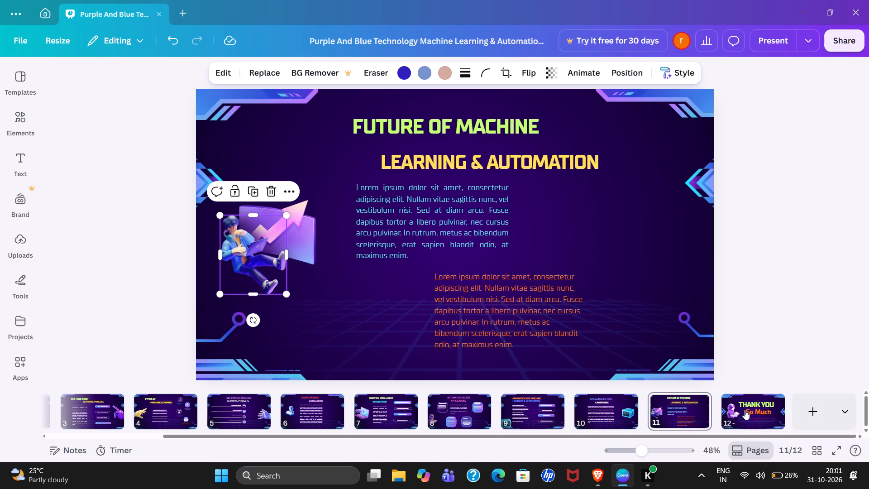